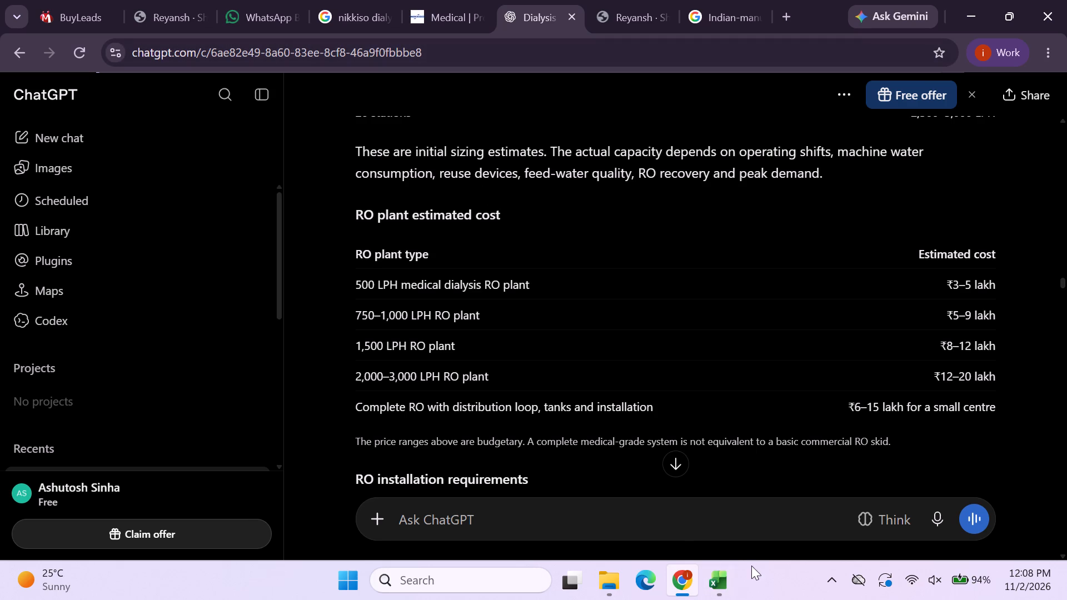
Switch to the lead_contacts workbook in Excel and look through the leads on the X-Ray sheet.
{"action": "left_click", "coordinate": [717, 503]}
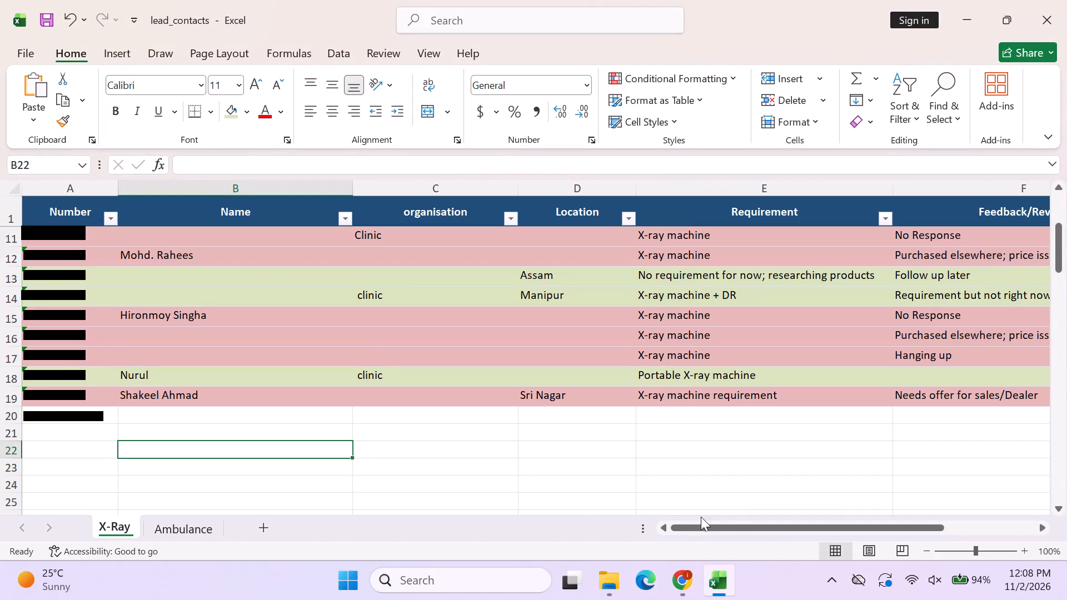
{"action": "left_click_drag", "start_coordinate": [699, 527], "coordinate": [759, 524]}
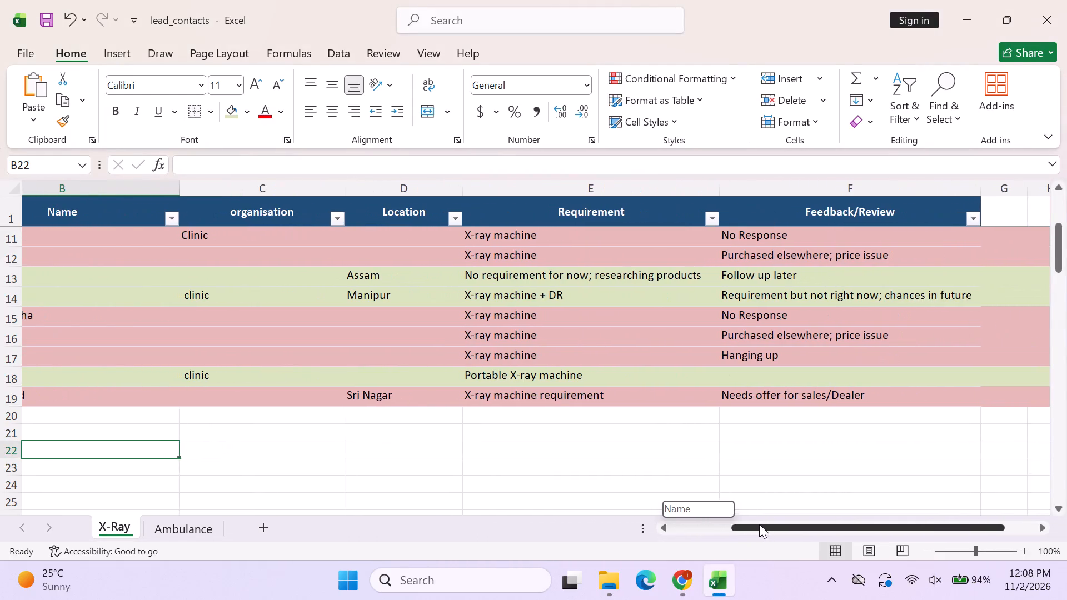
{"action": "left_click_drag", "start_coordinate": [759, 524], "coordinate": [705, 527]}
{"action": "scroll", "coordinate": [692, 442], "scroll_direction": "up", "scroll_amount": 3}
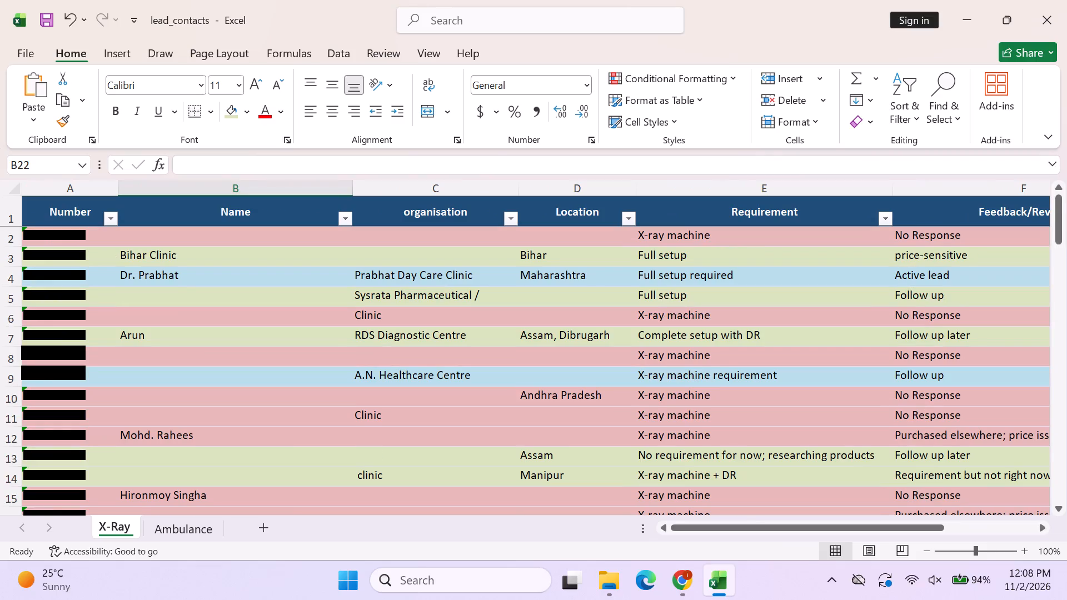
{"action": "scroll", "coordinate": [692, 442], "scroll_direction": "up", "scroll_amount": 2}
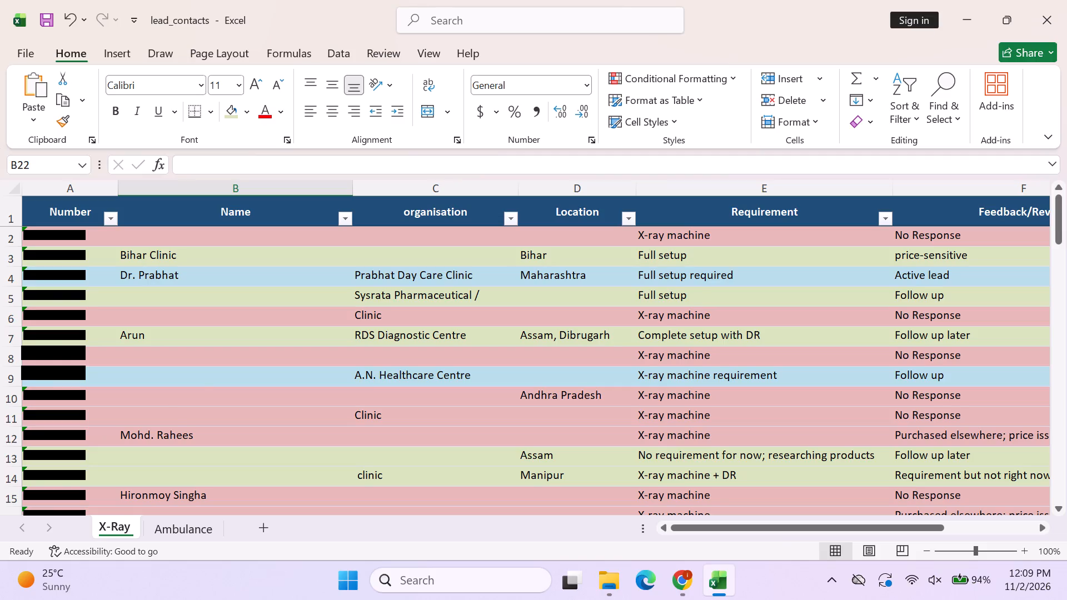
{"action": "scroll", "coordinate": [795, 351], "scroll_direction": "down", "scroll_amount": 2}
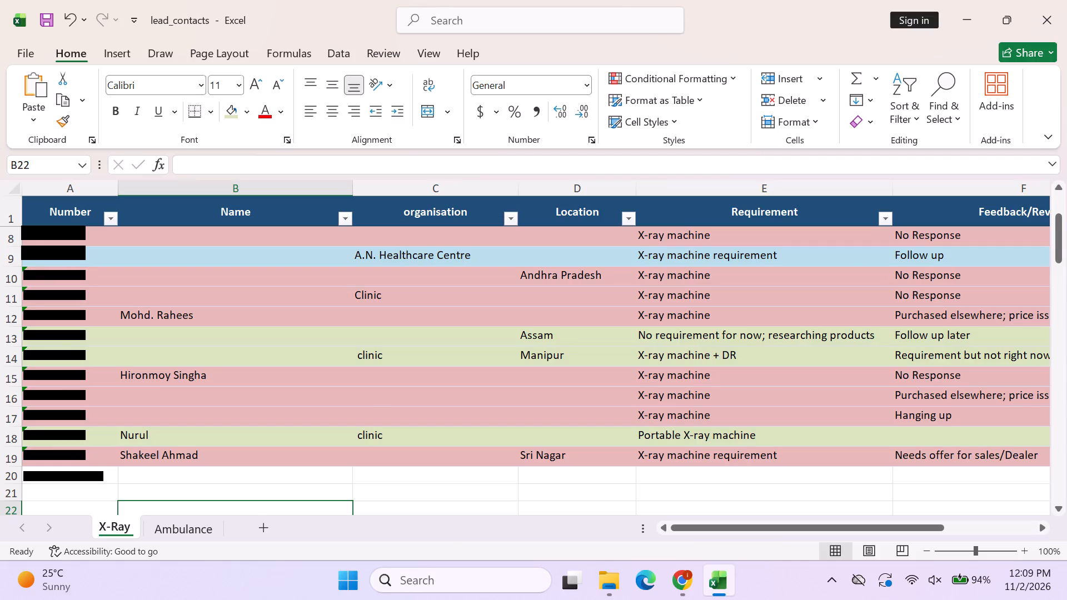
{"action": "scroll", "coordinate": [258, 474], "scroll_direction": "down", "scroll_amount": 1}
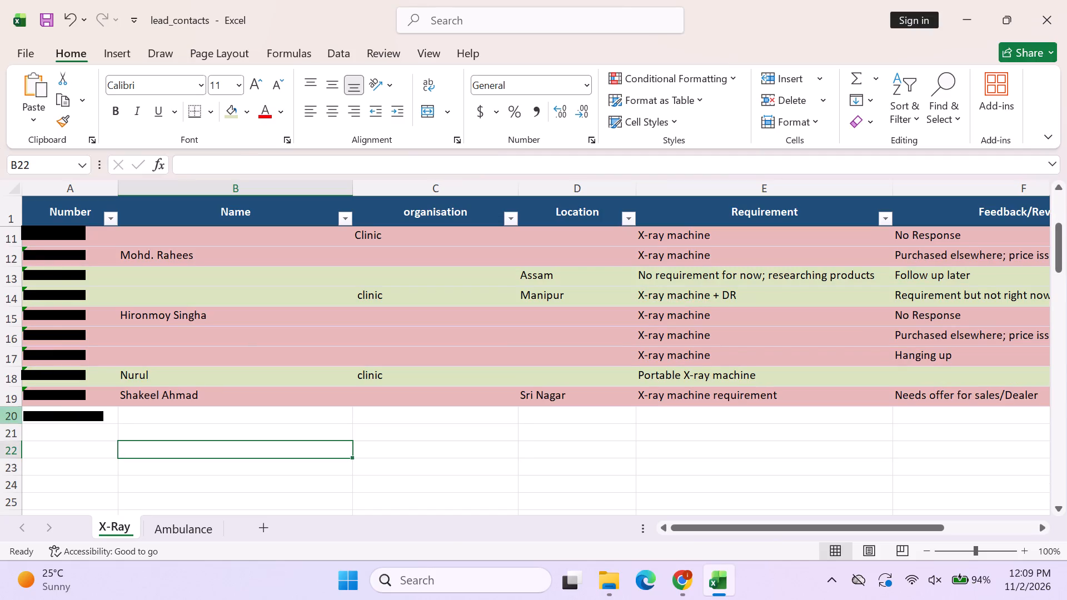
Enter Pakistan as the location of the lead in row 20 of the X-Ray sheet.
{"action": "left_click", "coordinate": [3, 414]}
{"action": "left_click", "coordinate": [155, 413]}
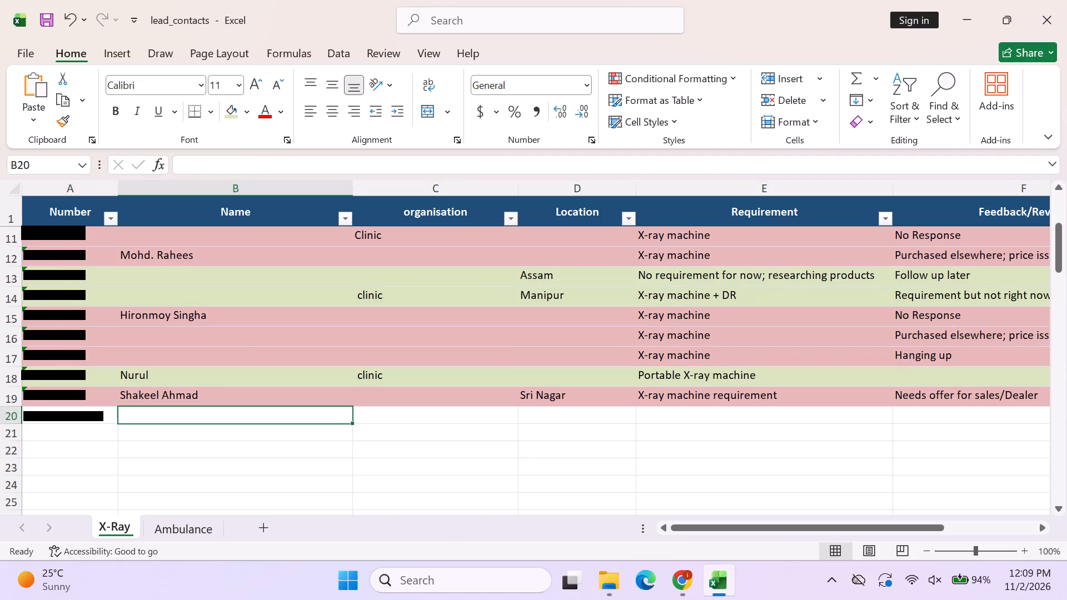
{"action": "left_click", "coordinate": [403, 419]}
{"action": "left_click", "coordinate": [546, 414]}
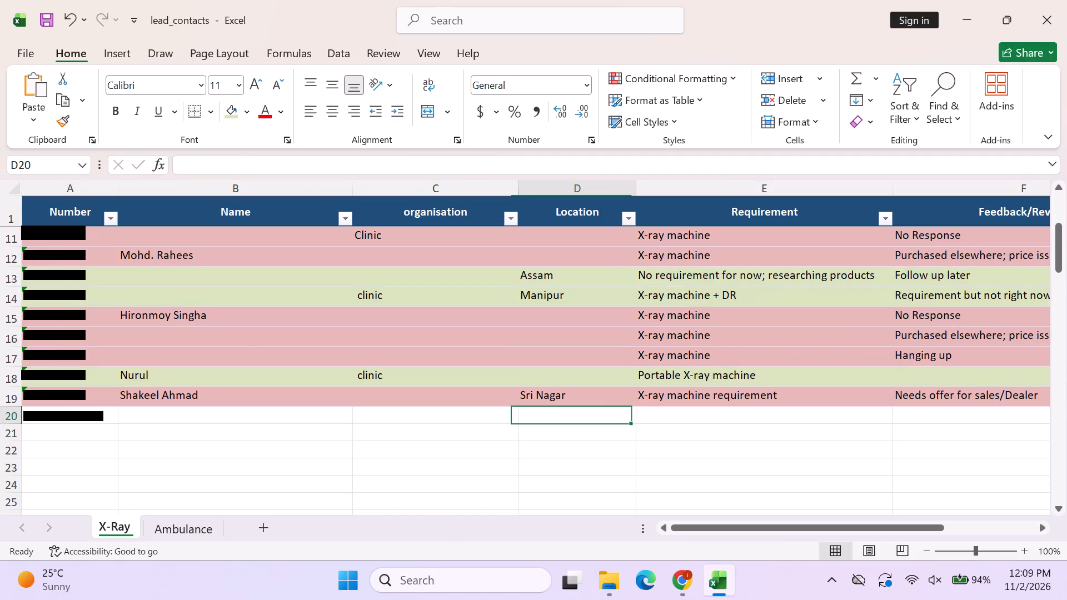
{"action": "key", "text": "p"}
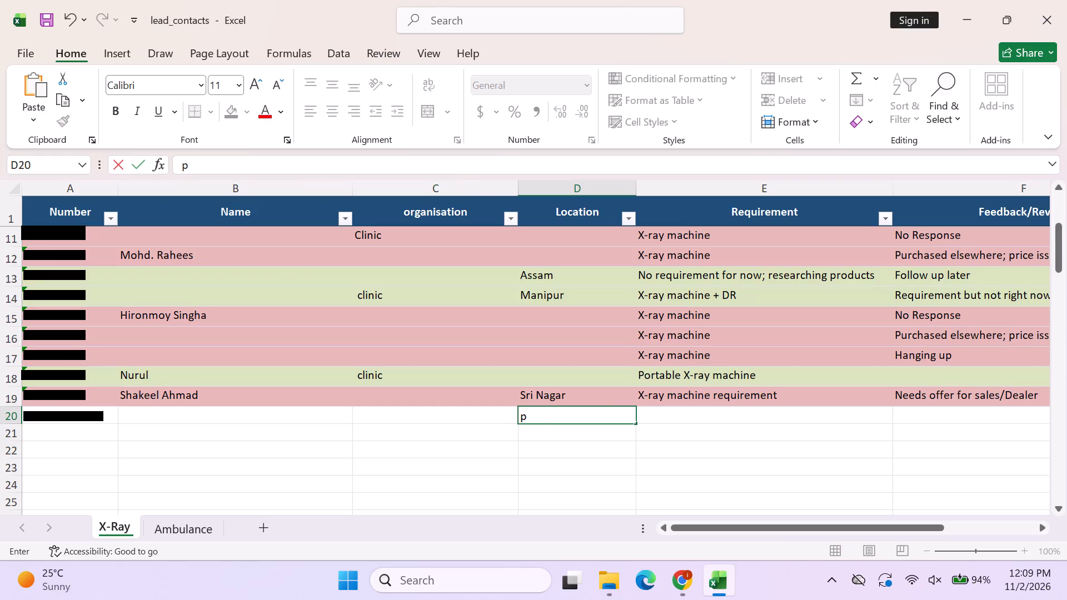
{"action": "key", "text": "p"}
{"action": "key", "text": "a"}
{"action": "type", "text": "kis"}
{"action": "type", "text": "tan"}
{"action": "left_click", "coordinate": [472, 416]}
Enter "Handheld x-ray machine" as the requirement of the lead in row 20.
{"action": "left_click", "coordinate": [700, 419]}
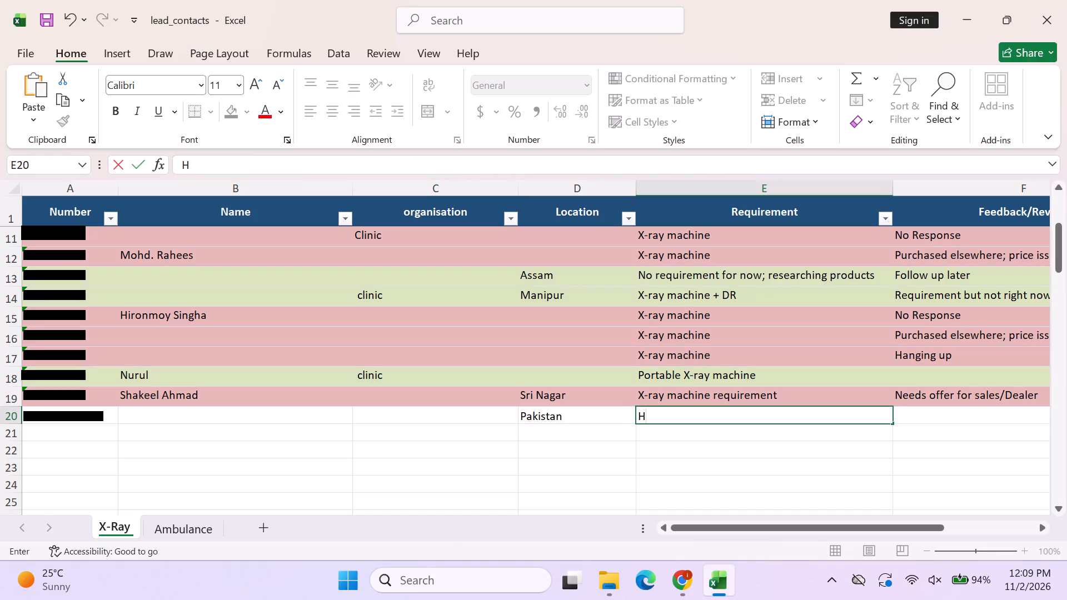
{"action": "type", "text": "and"}
{"action": "type", "text": "hel"}
{"action": "key", "text": "space"}
{"action": "key", "text": "BackSpace"}
{"action": "type", "text": "d"}
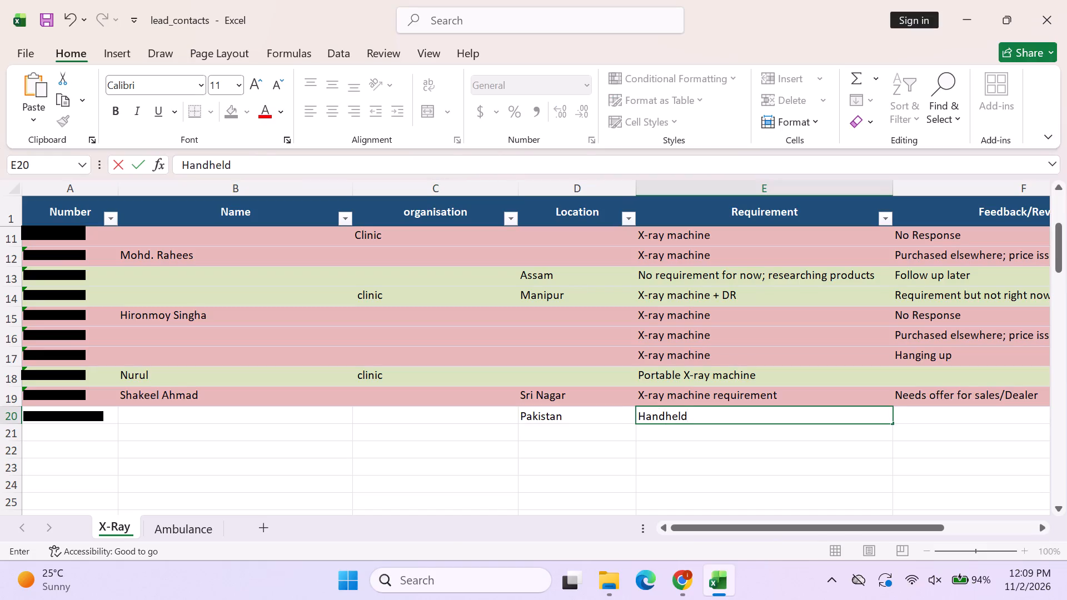
{"action": "key", "text": "space"}
{"action": "key", "text": "x"}
{"action": "type", "text": "-ray machine"}
{"action": "key", "text": "space"}
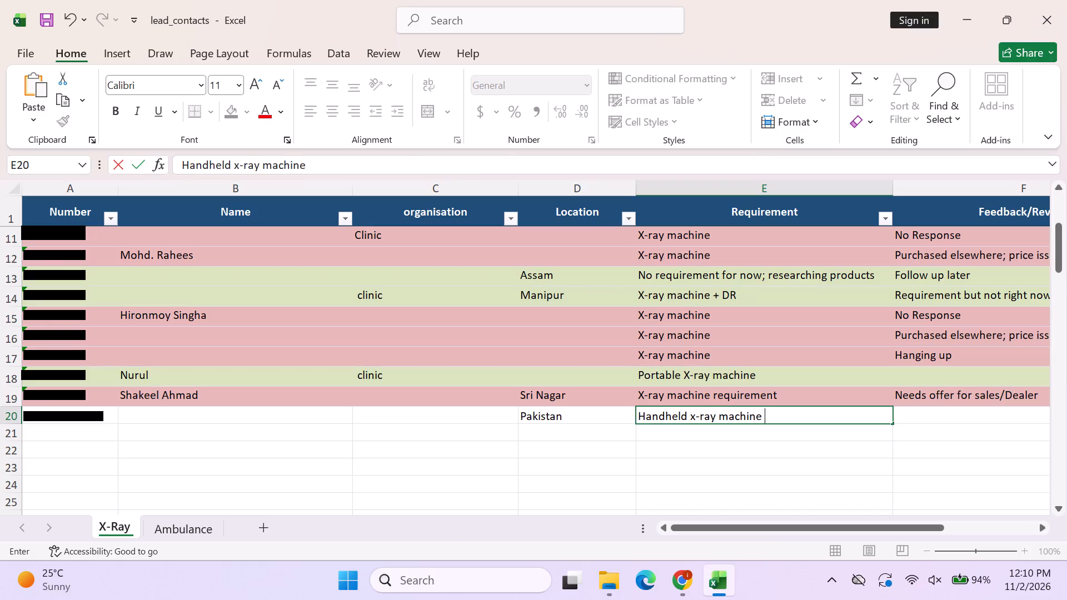
{"action": "left_click", "coordinate": [142, 424]}
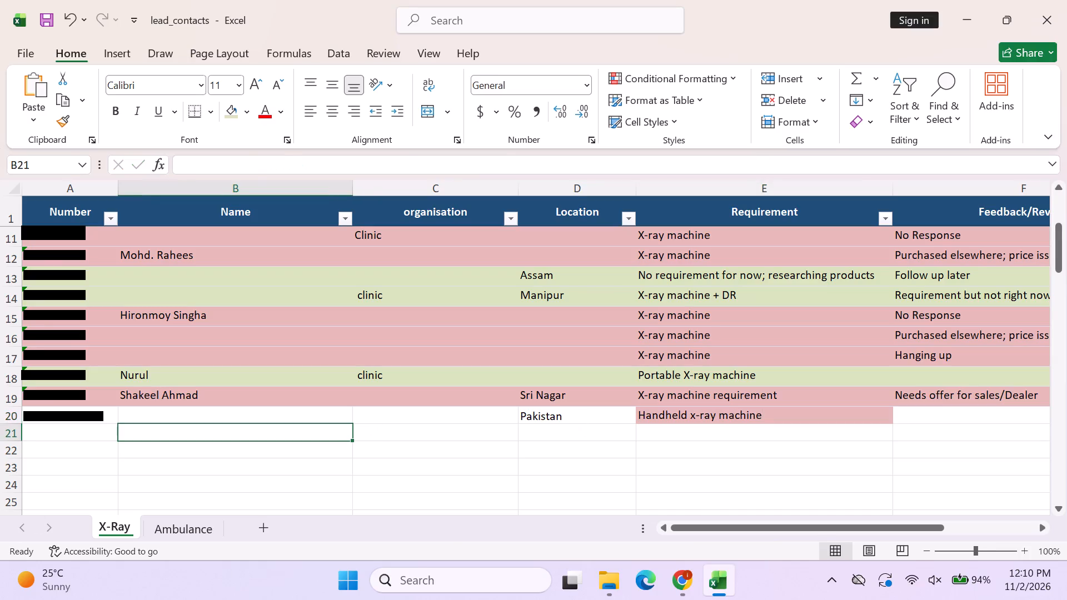
Enter "for resale" as the feedback for the lead in row 20.
{"action": "left_click", "coordinate": [915, 409]}
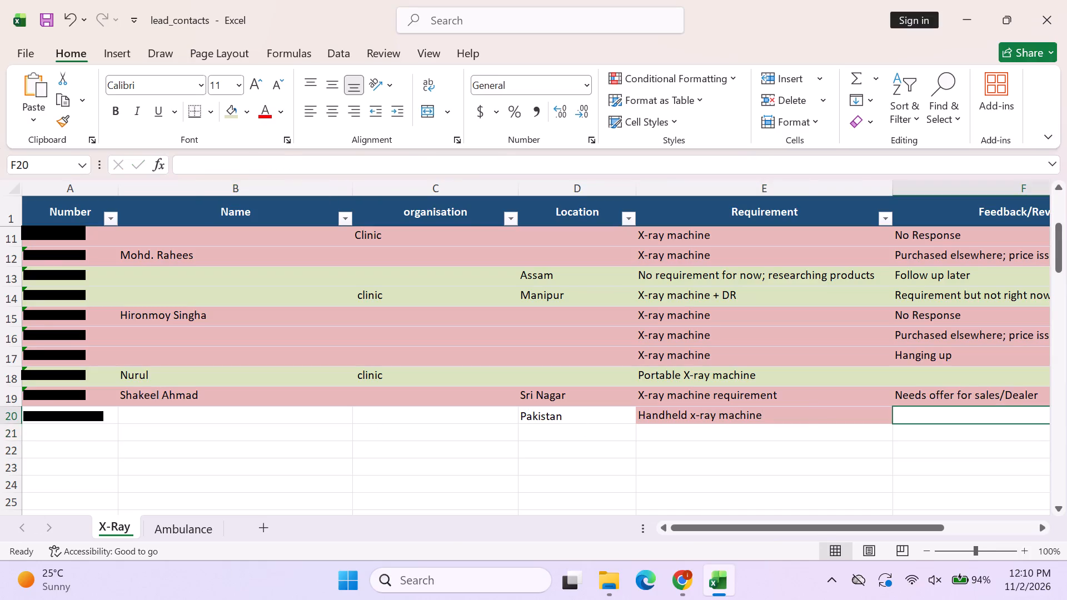
{"action": "type", "text": "for"}
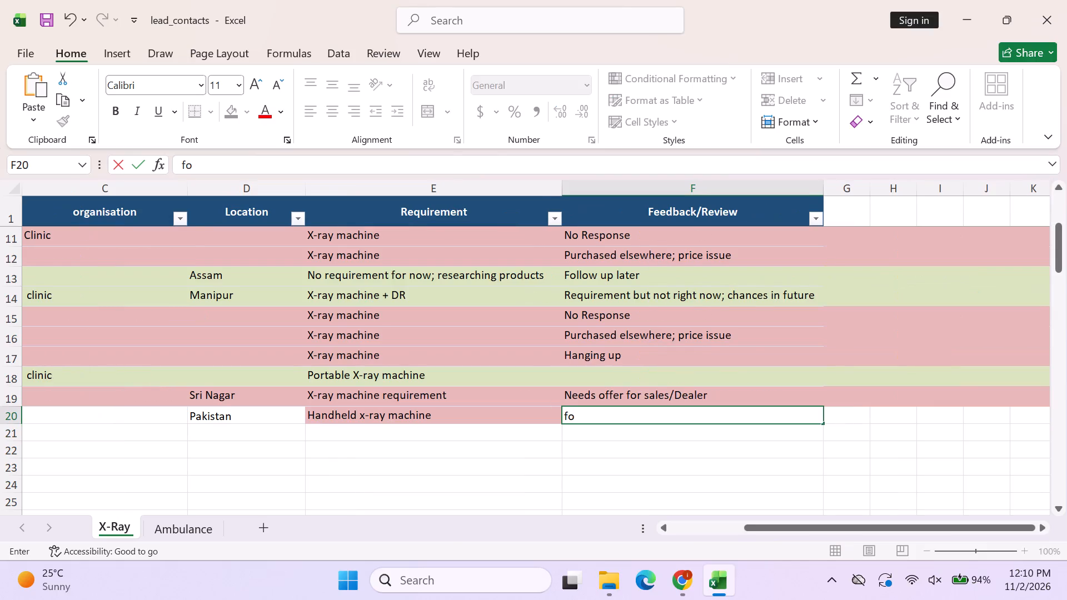
{"action": "key", "text": "space"}
{"action": "key", "text": "space"}
{"action": "type", "text": "resale"}
{"action": "left_click", "coordinate": [439, 466]}
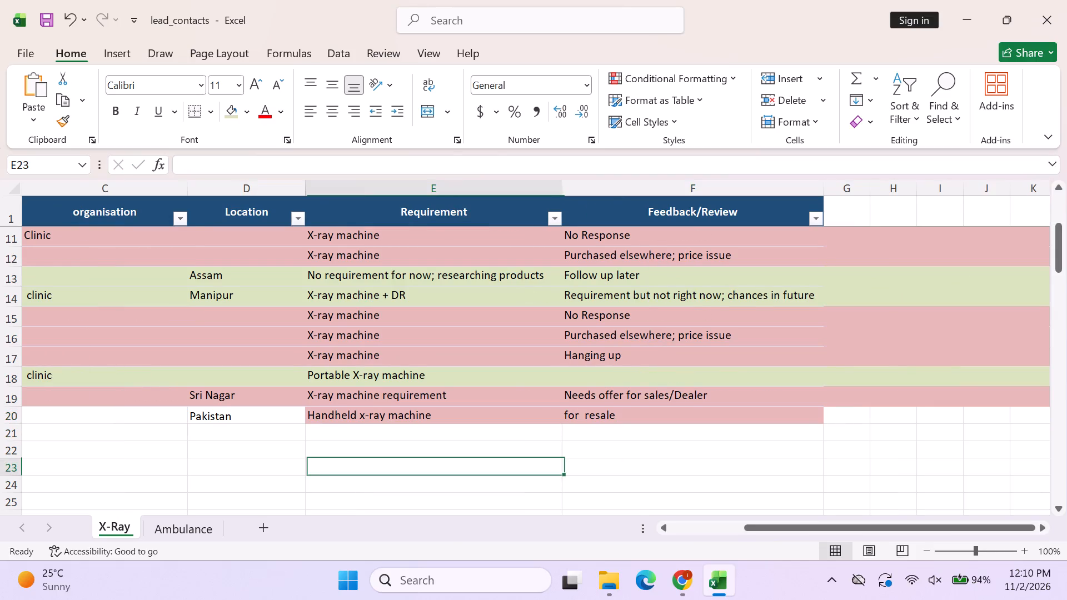
Go back to the start of row 20 and select its empty Name cell.
{"action": "left_click_drag", "start_coordinate": [796, 528], "coordinate": [795, 528]}
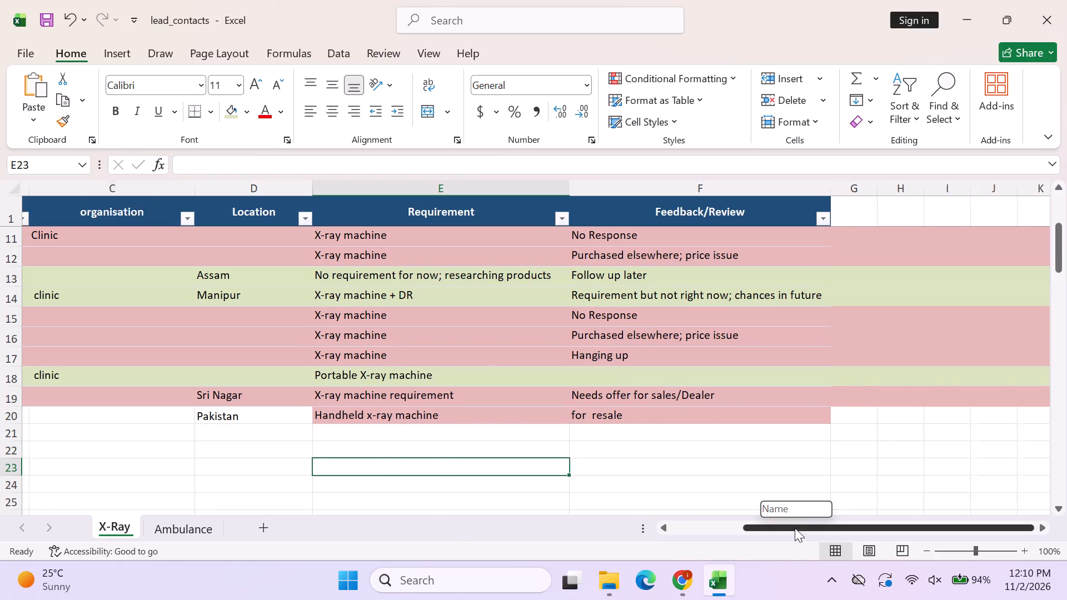
{"action": "left_click_drag", "start_coordinate": [795, 528], "coordinate": [685, 539]}
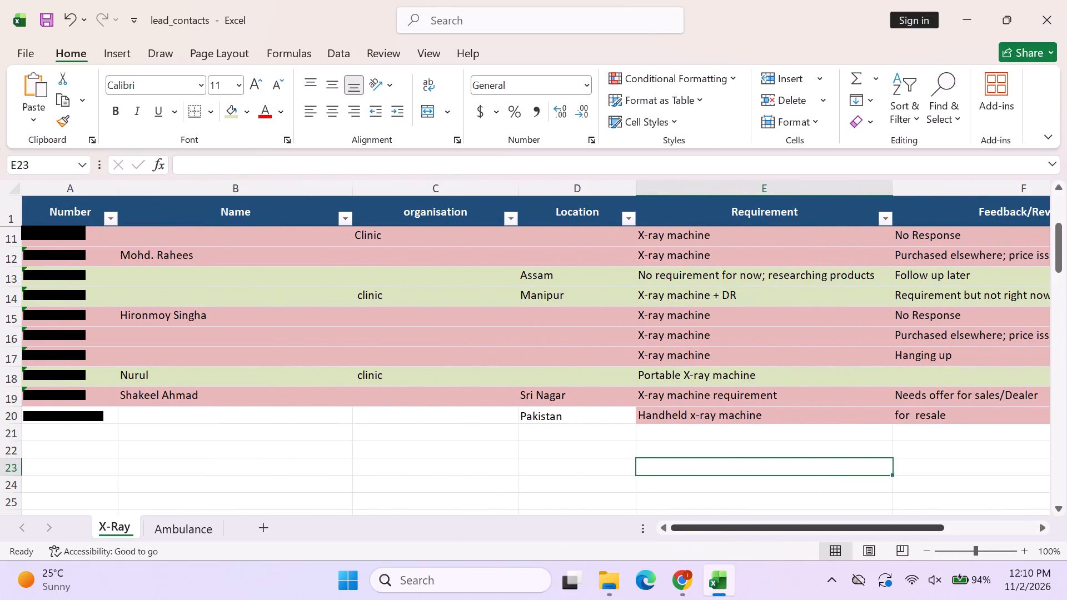
{"action": "left_click", "coordinate": [381, 417]}
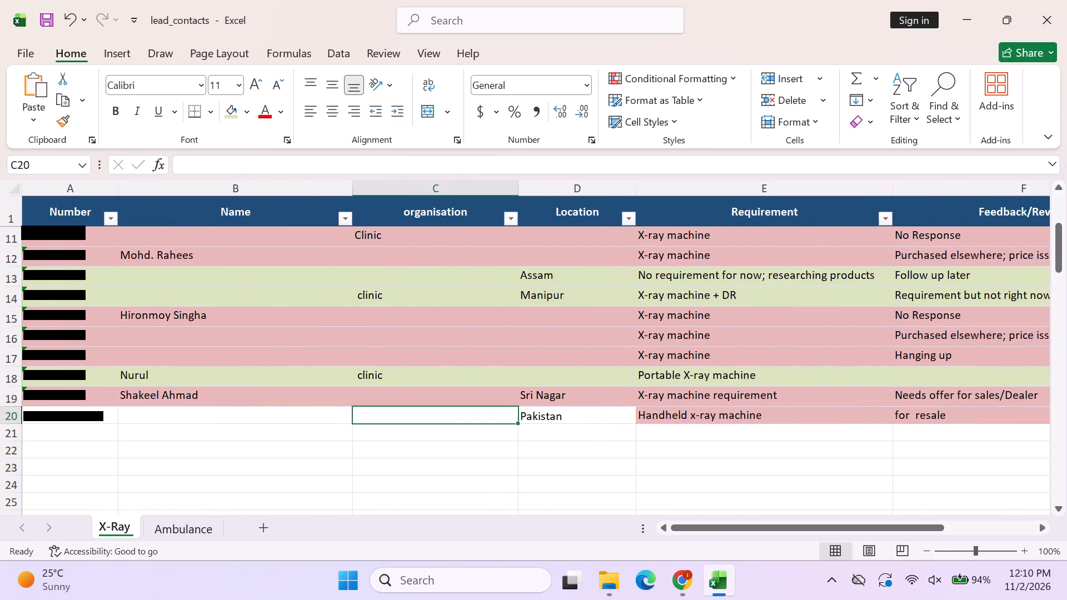
{"action": "left_click", "coordinate": [139, 414]}
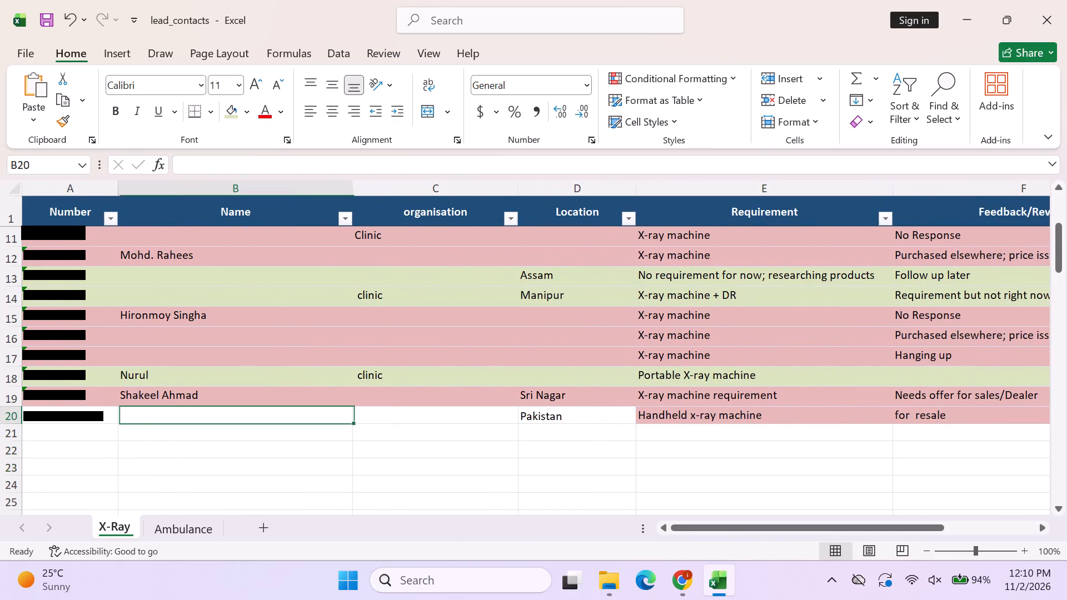
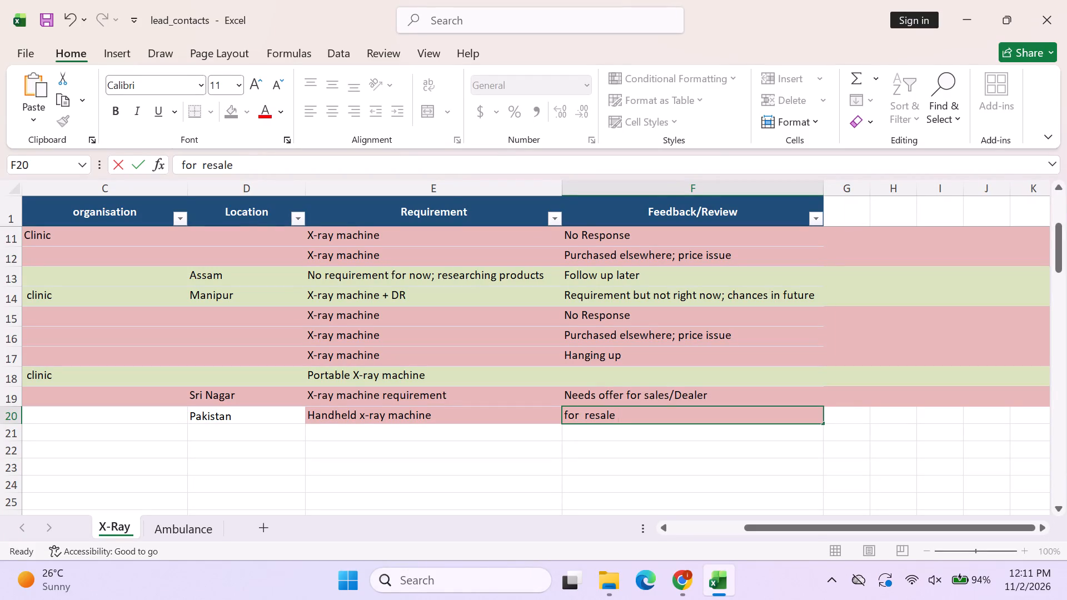
Enter "Distributor" as the organisation of the lead in row 20 of the X-Ray sheet.
{"action": "key", "text": "d"}
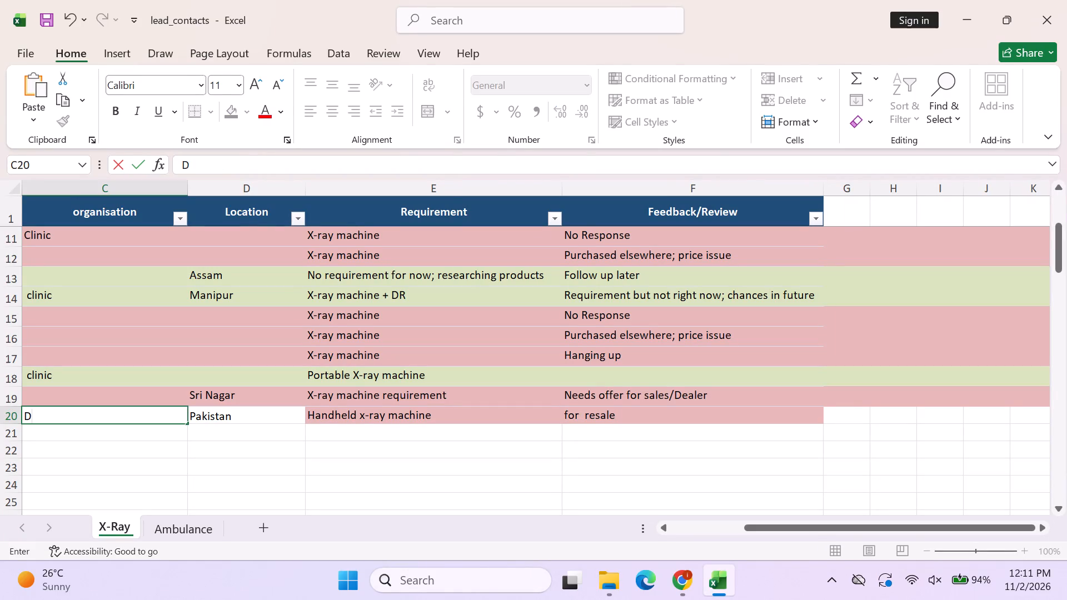
{"action": "key", "text": "i"}
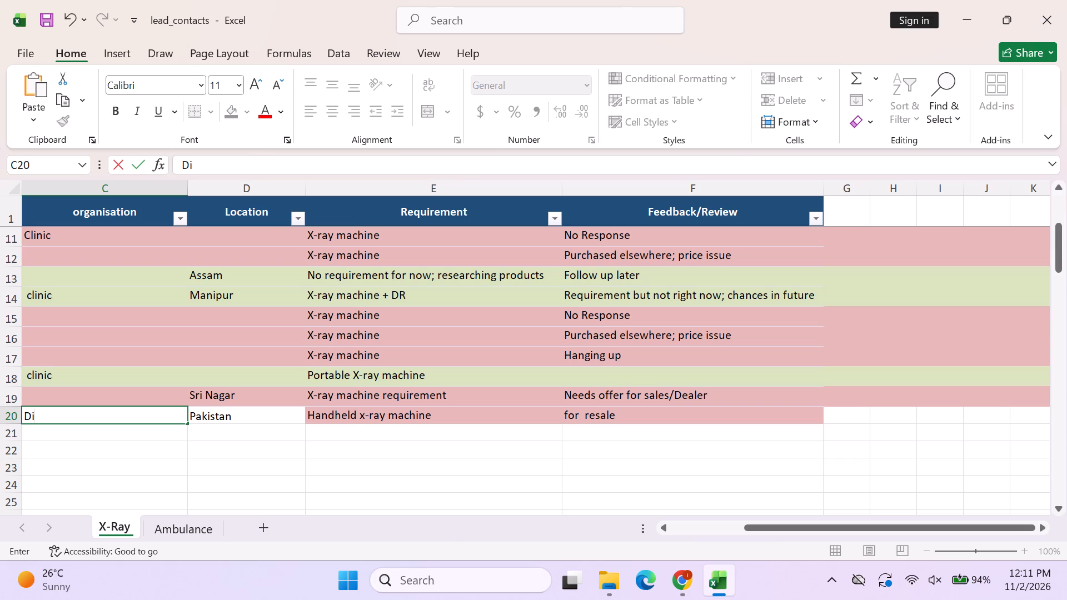
{"action": "type", "text": "stribu"}
{"action": "type", "text": "tor"}
{"action": "left_click", "coordinate": [113, 468]}
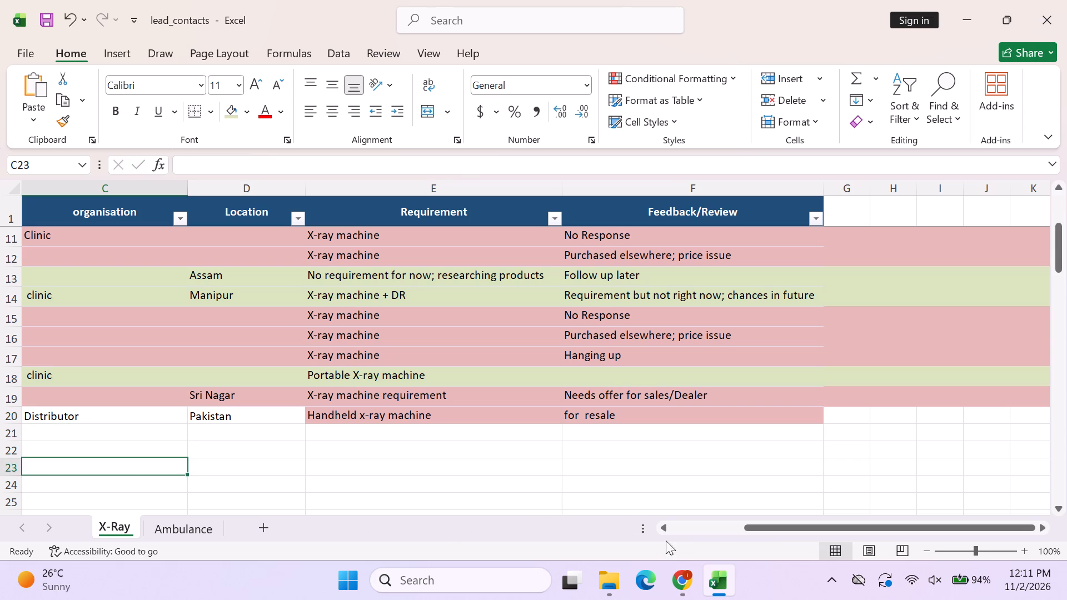
Fill the whole of row 20 with the light green used for the other highlighted leads.
{"action": "left_click_drag", "start_coordinate": [761, 528], "coordinate": [632, 544]}
{"action": "left_click", "coordinate": [199, 459]}
{"action": "left_click", "coordinate": [6, 414]}
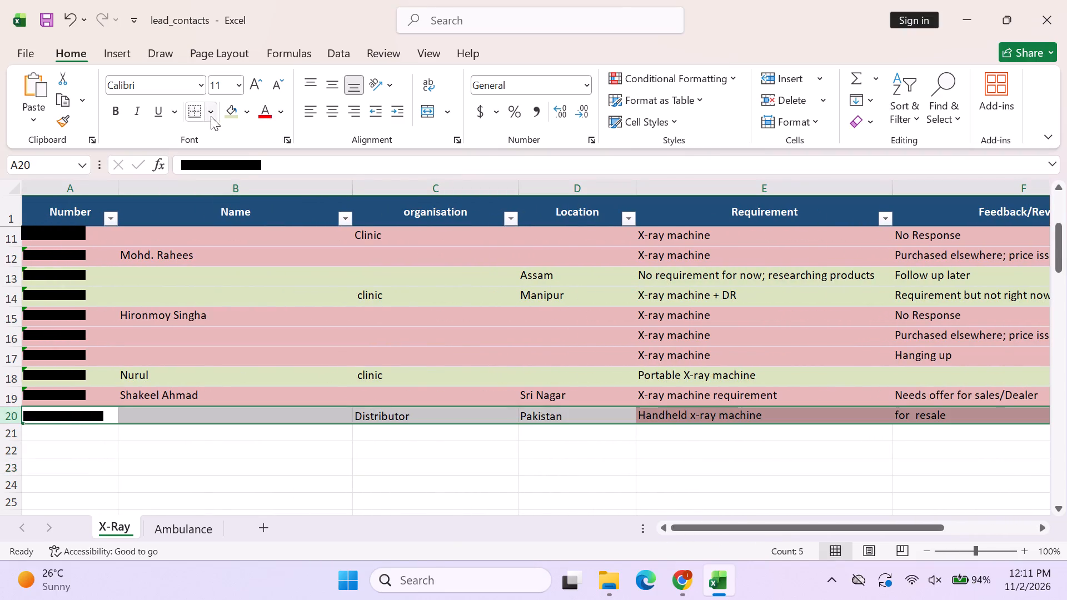
{"action": "left_click", "coordinate": [235, 116]}
{"action": "left_click", "coordinate": [247, 461]}
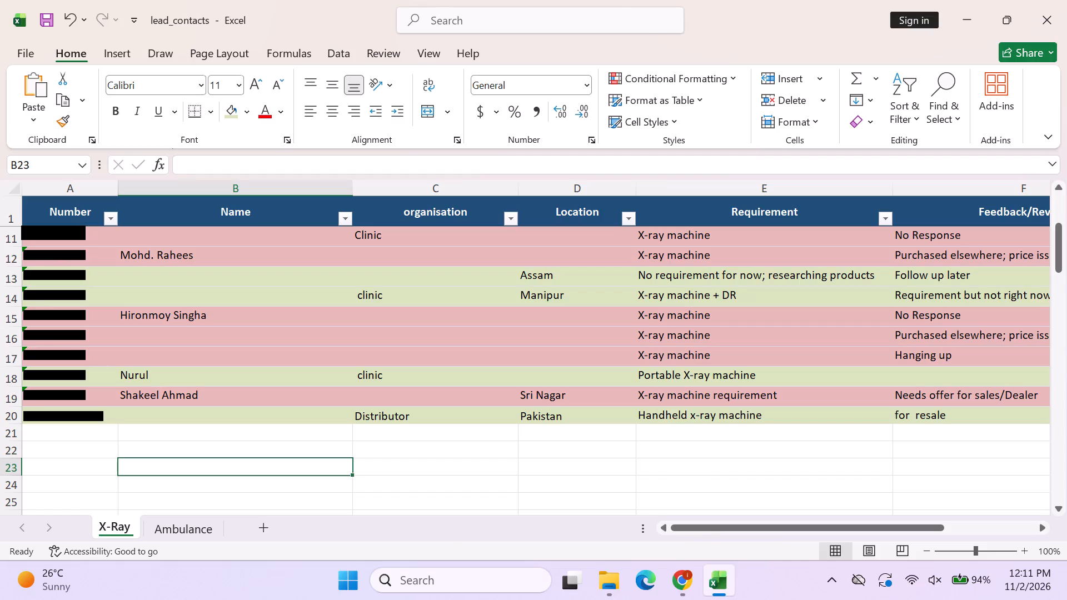
Add a new sheet after the Ambulance sheet and name it "Dialysis".
{"action": "left_click", "coordinate": [192, 527]}
{"action": "left_click", "coordinate": [257, 528]}
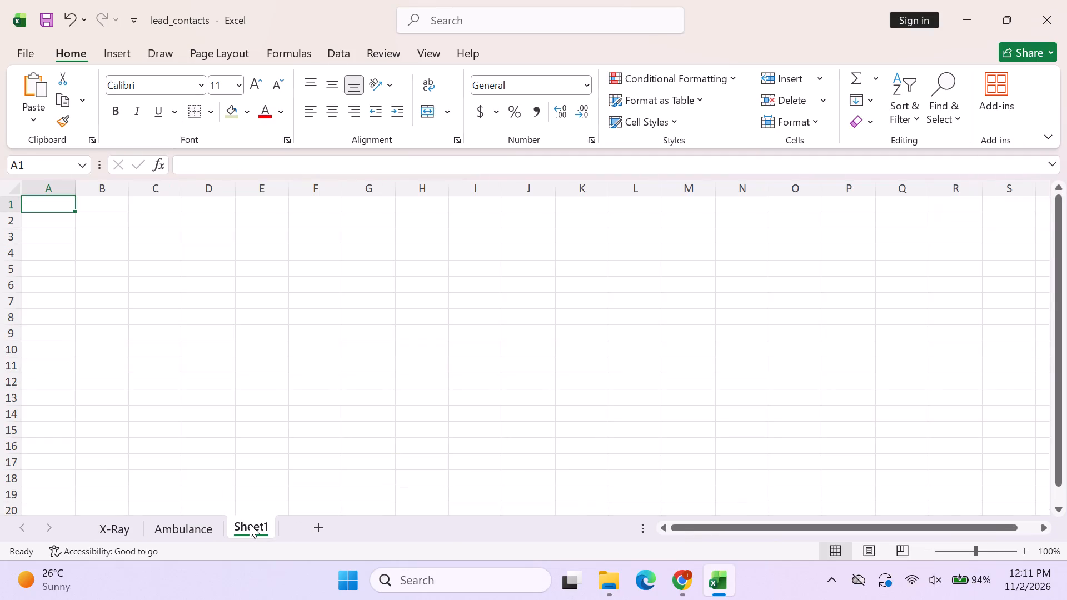
{"action": "double_click", "coordinate": [250, 524]}
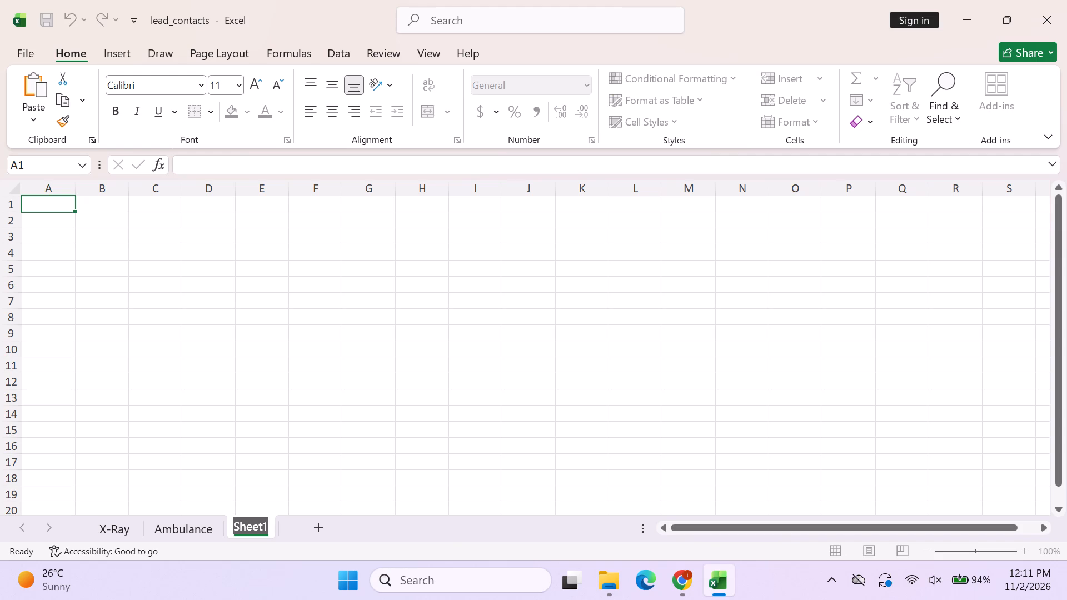
{"action": "key", "text": "d"}
{"action": "key", "text": "BackSpace"}
{"action": "key", "text": "d"}
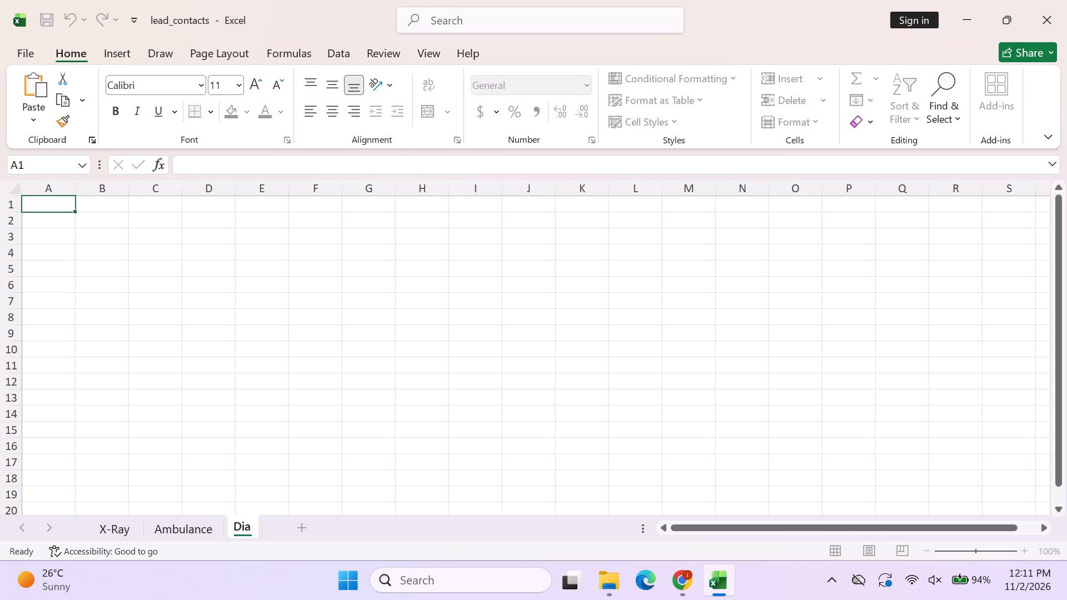
{"action": "key", "text": "l"}
{"action": "type", "text": "ysis"}
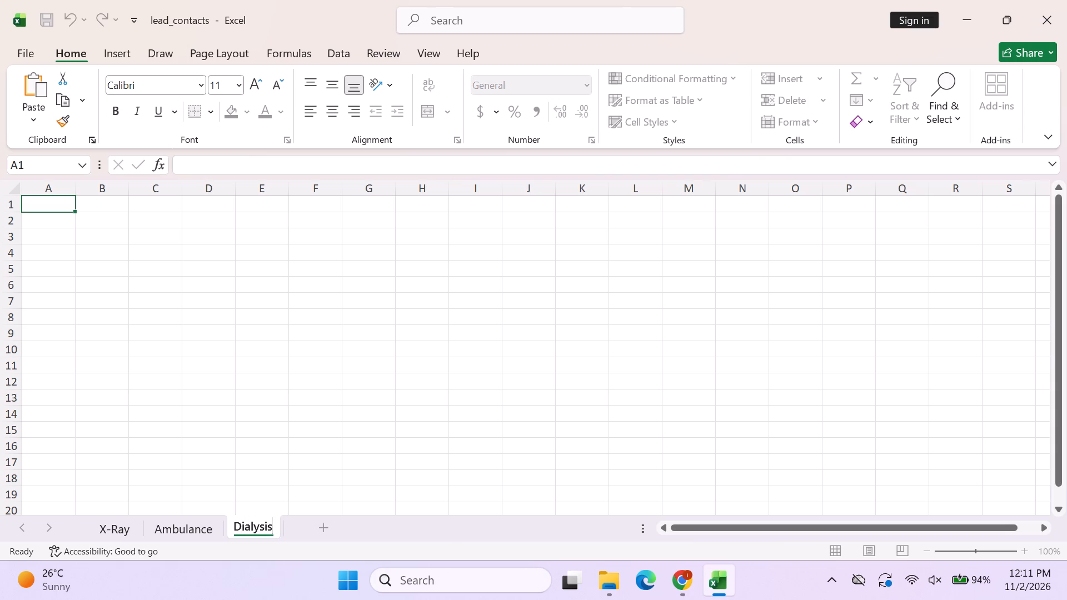
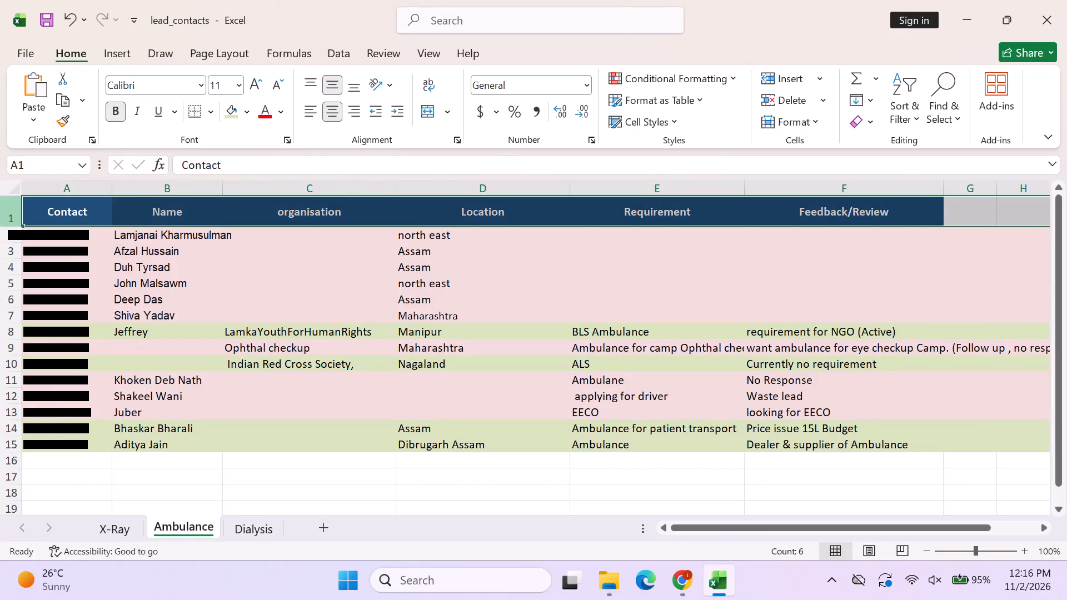
Copy the header row of the Ambulance sheet into row 1 of the Dialysis sheet.
{"action": "key", "text": "ctrl+c"}
{"action": "left_click", "coordinate": [257, 534]}
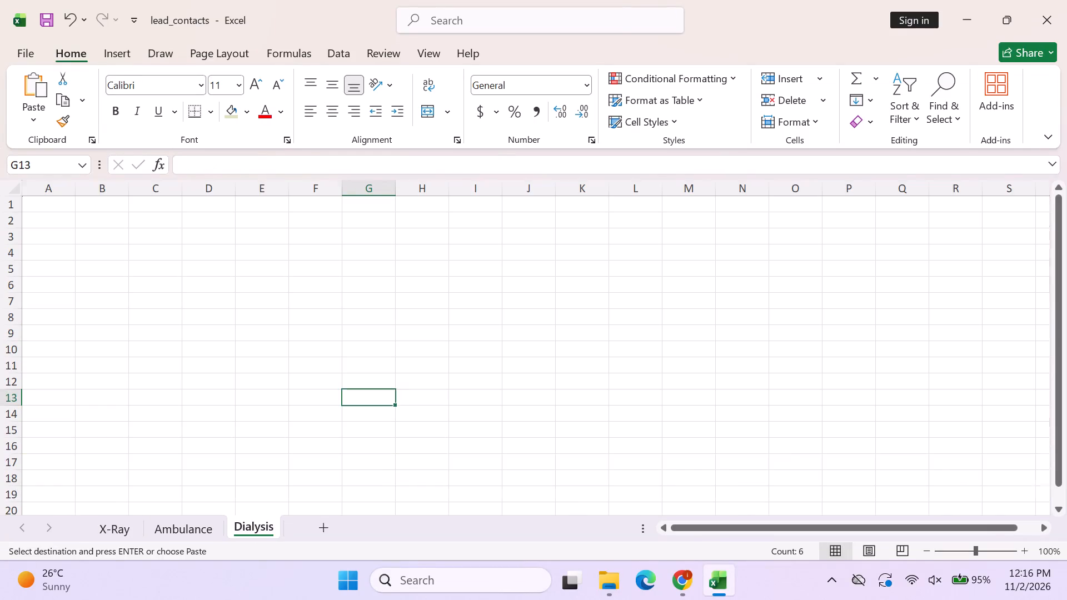
{"action": "left_click", "coordinate": [4, 202]}
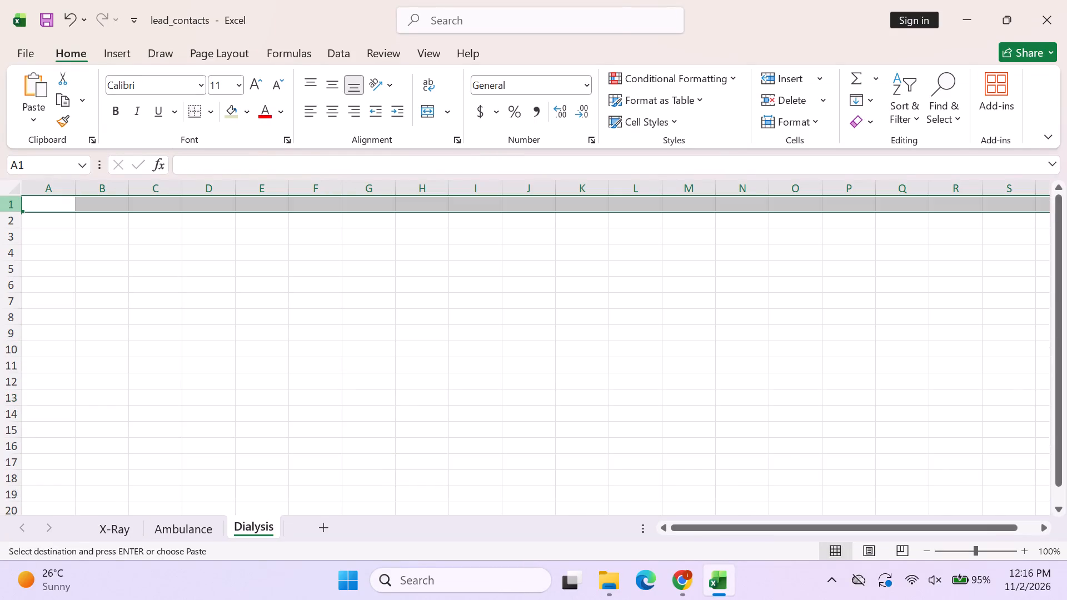
{"action": "key", "text": "ctrl+v"}
{"action": "left_click", "coordinate": [190, 334]}
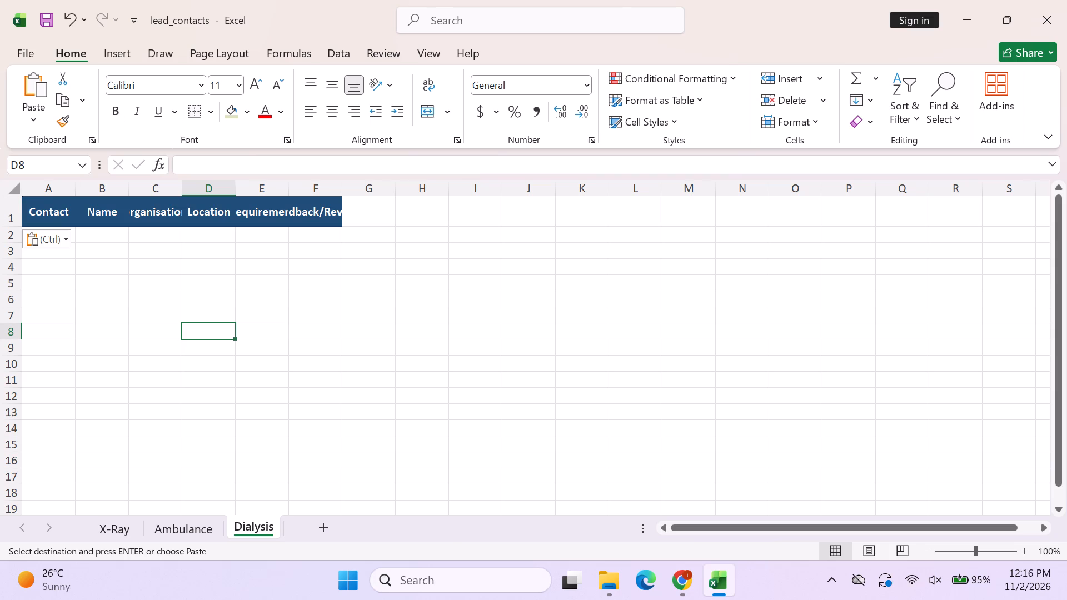
AutoFit the row height across the whole Dialysis sheet.
{"action": "left_click", "coordinate": [6, 186]}
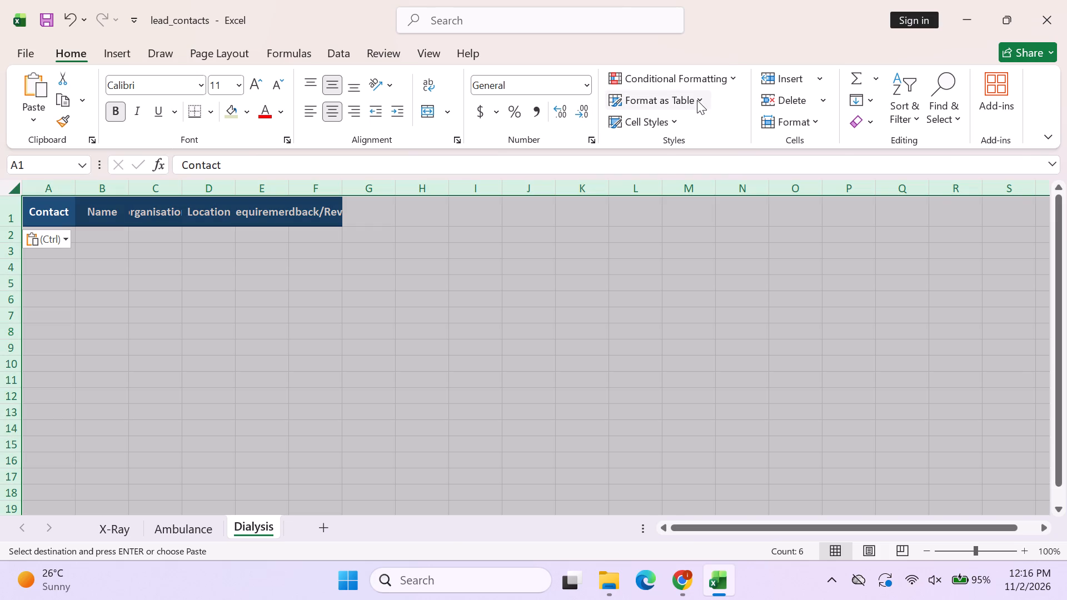
{"action": "left_click", "coordinate": [697, 100]}
{"action": "left_click", "coordinate": [465, 163]}
{"action": "left_click", "coordinate": [819, 122]}
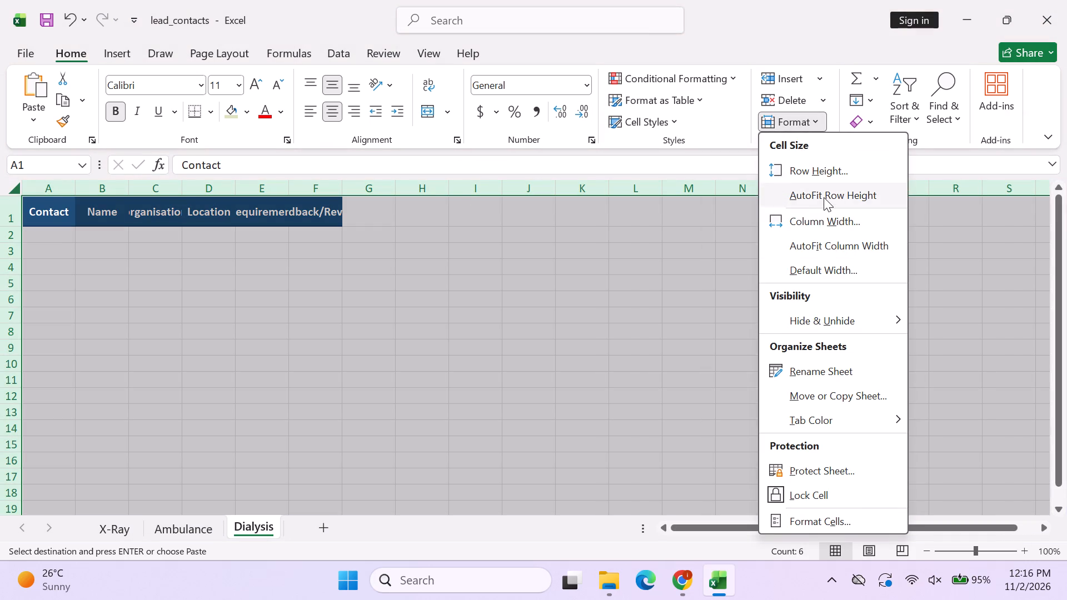
{"action": "left_click", "coordinate": [824, 197]}
{"action": "left_click", "coordinate": [436, 283]}
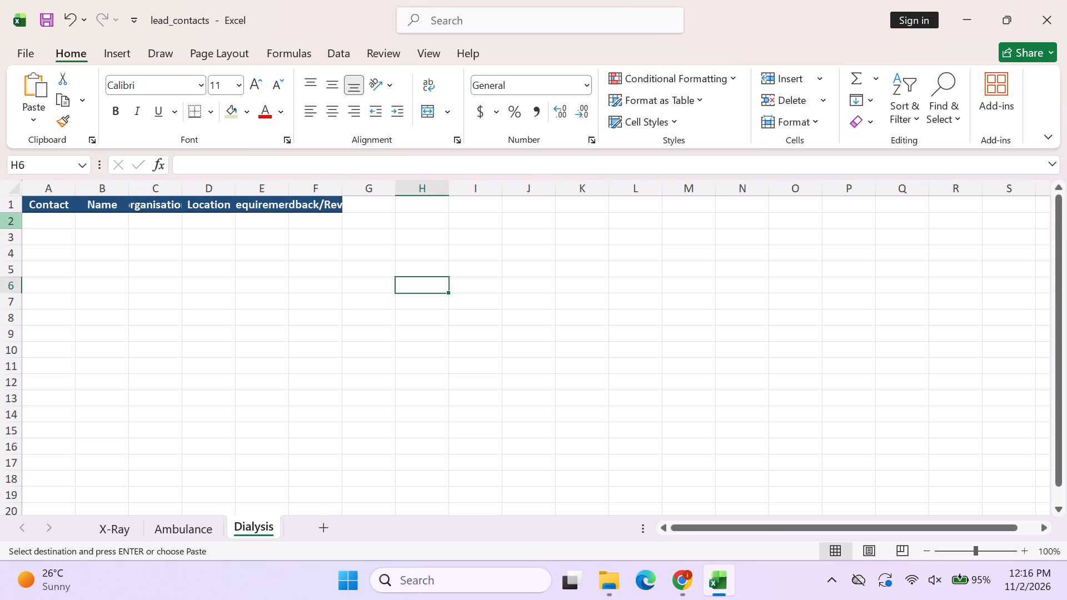
AutoFit the column width across the whole Dialysis sheet so the header labels fit.
{"action": "left_click", "coordinate": [12, 191]}
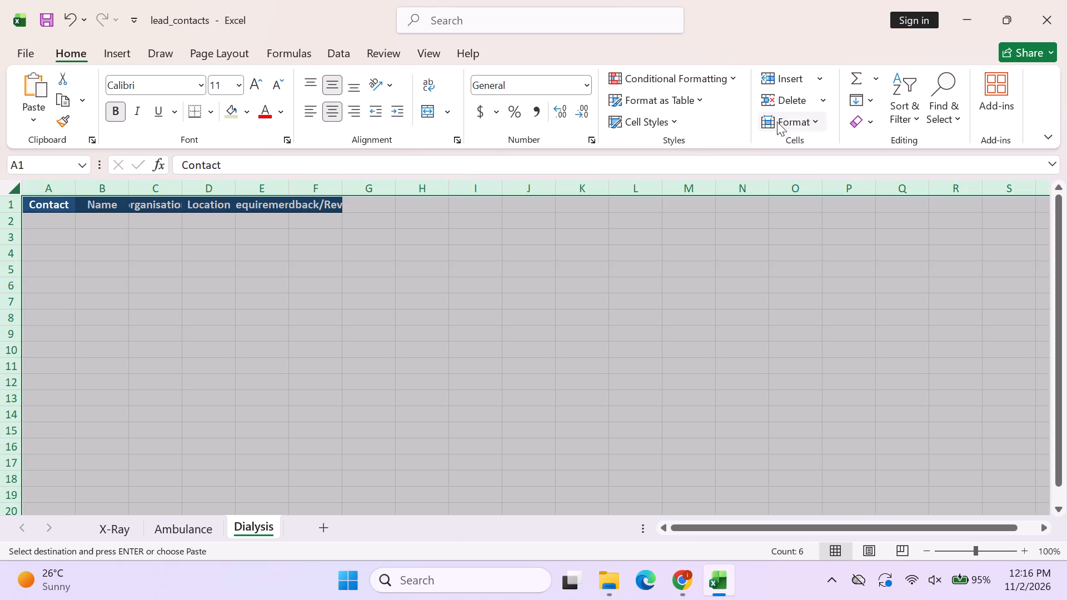
{"action": "left_click", "coordinate": [800, 118]}
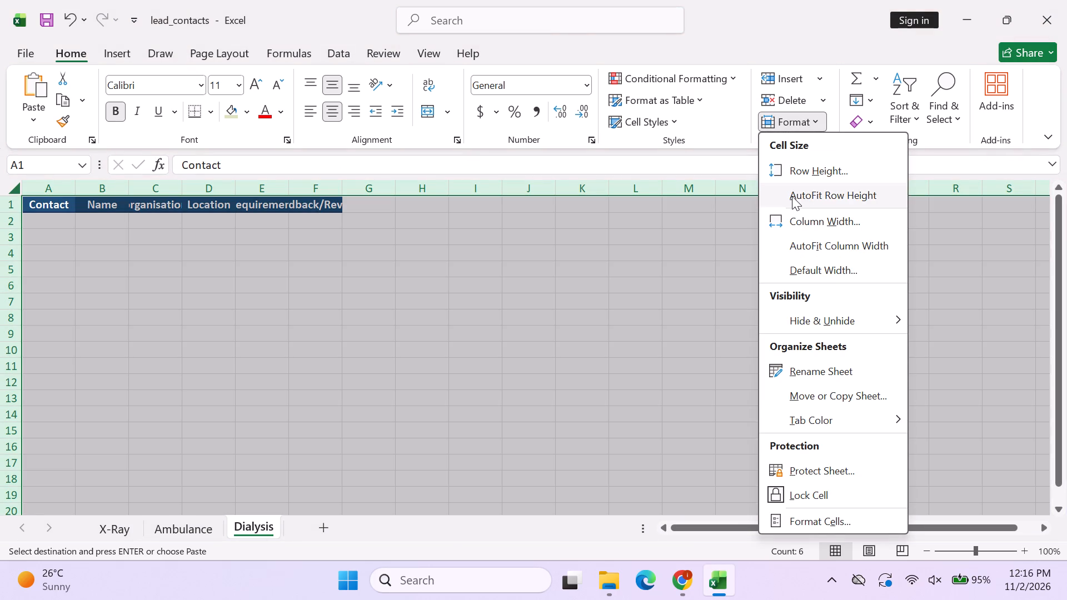
{"action": "left_click", "coordinate": [799, 246]}
{"action": "left_click", "coordinate": [373, 324]}
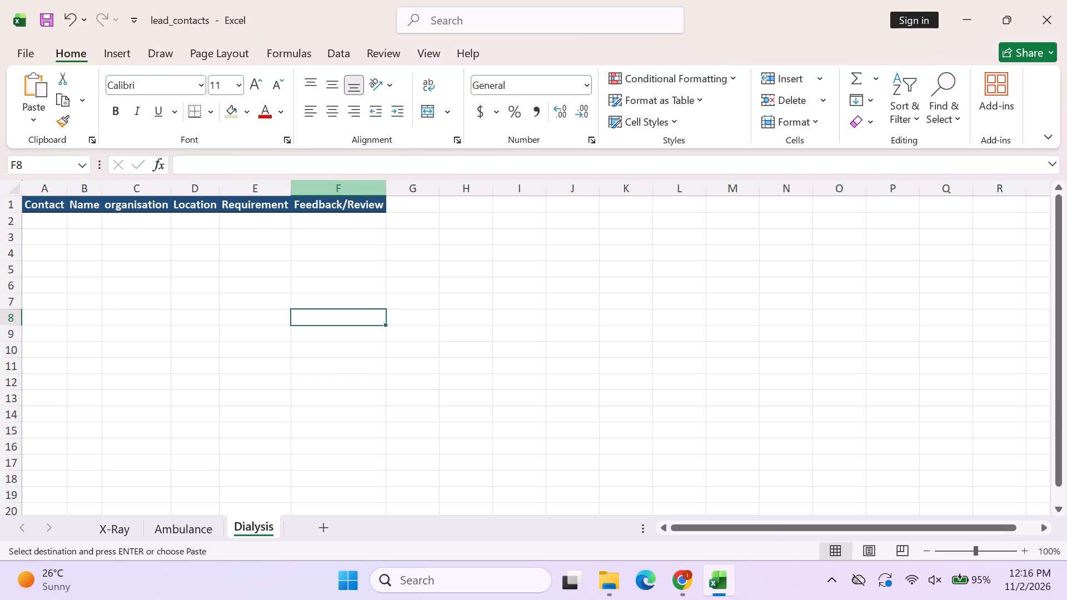
Widen the Contact, Name and organisation columns of the Dialysis sheet, making organisation about 19 wide.
{"action": "left_click", "coordinate": [340, 187]}
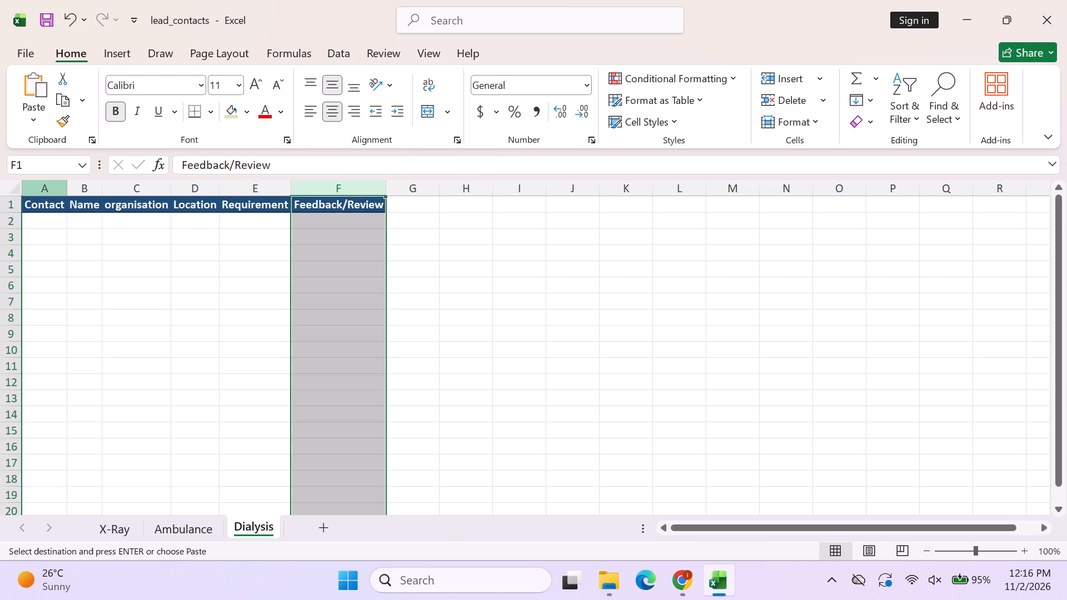
{"action": "left_click", "coordinate": [49, 186]}
{"action": "left_click_drag", "start_coordinate": [66, 186], "coordinate": [107, 187]}
{"action": "left_click", "coordinate": [132, 191]}
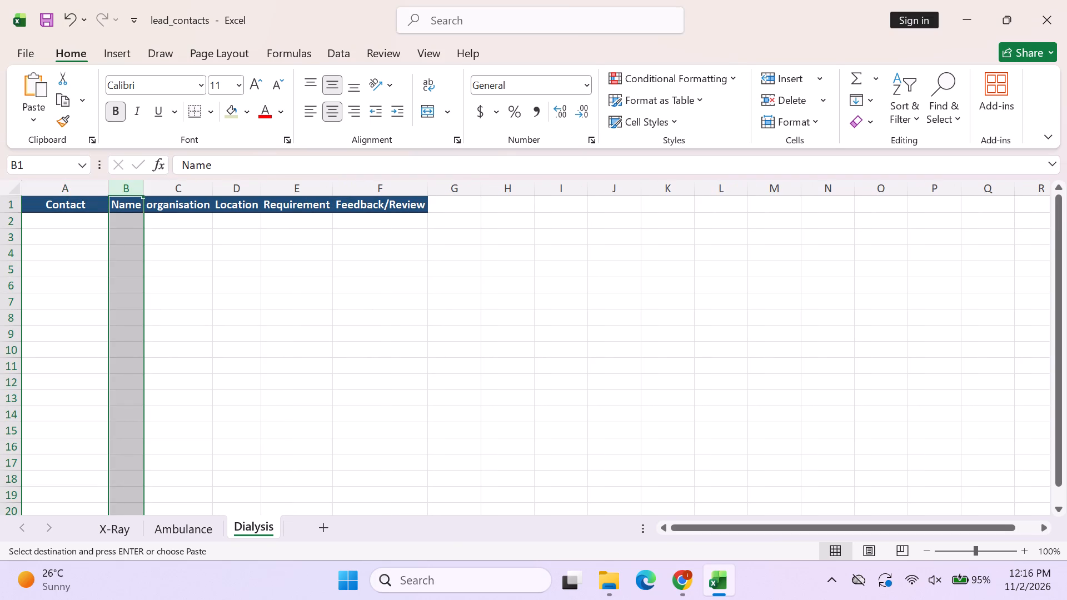
{"action": "left_click_drag", "start_coordinate": [143, 188], "coordinate": [244, 190]}
{"action": "left_click", "coordinate": [273, 193]}
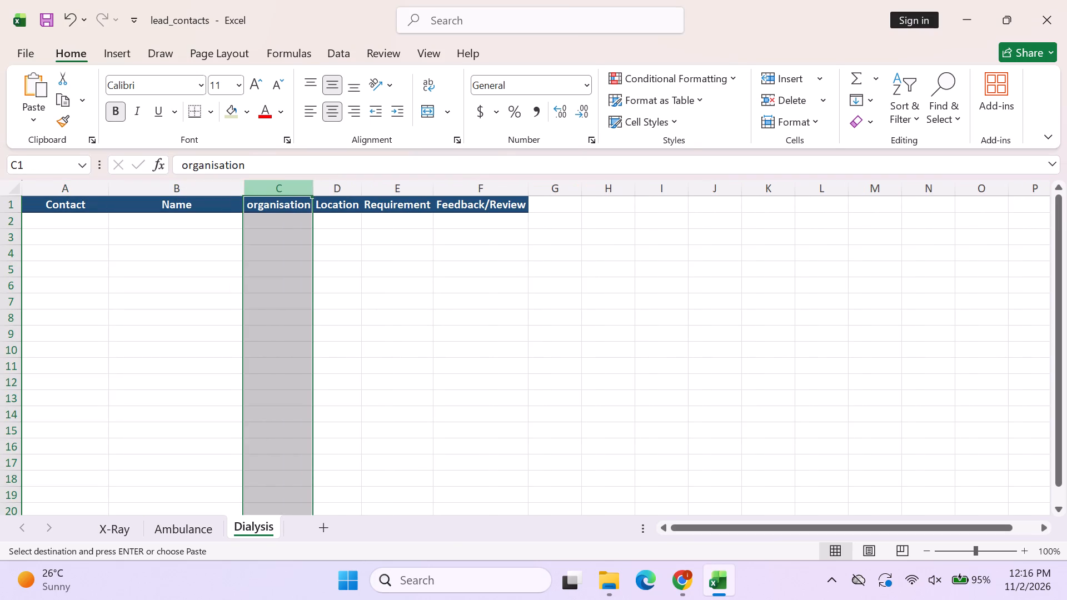
{"action": "left_click_drag", "start_coordinate": [311, 186], "coordinate": [365, 183]}
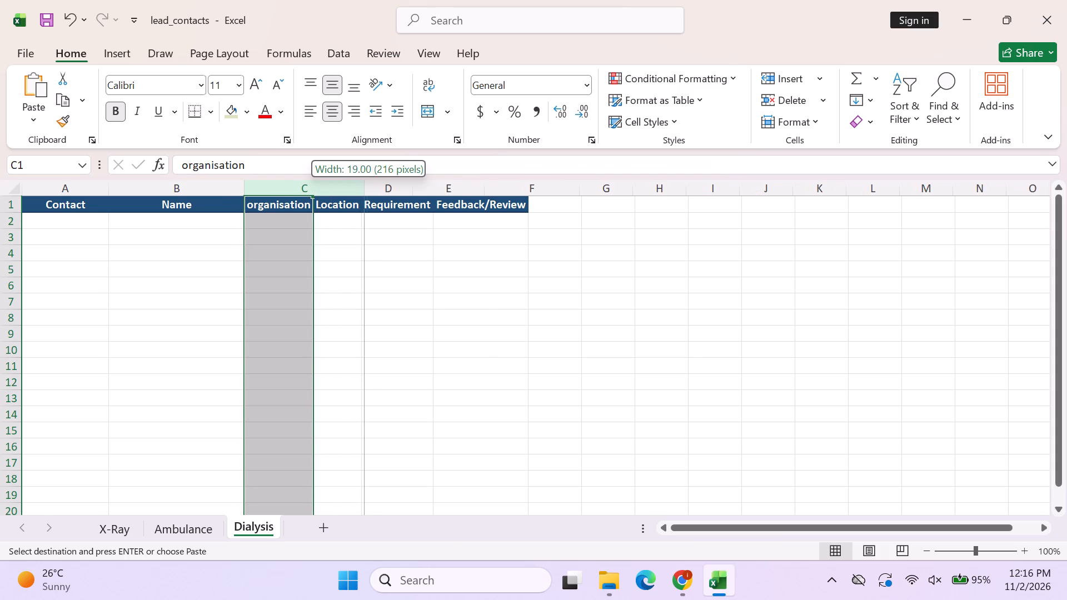
{"action": "left_click_drag", "start_coordinate": [365, 183], "coordinate": [365, 183]}
Widen the Location, Requirement and Feedback/Review columns of the Dialysis sheet well beyond their header text.
{"action": "left_click", "coordinate": [396, 188]}
{"action": "left_click_drag", "start_coordinate": [412, 191], "coordinate": [422, 191]}
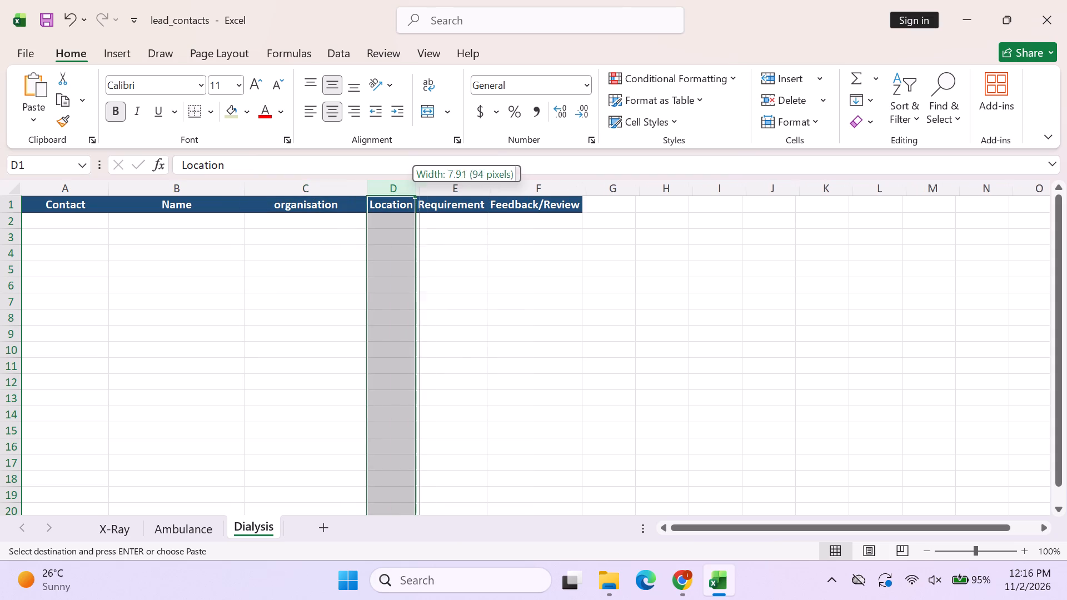
{"action": "left_click_drag", "start_coordinate": [422, 191], "coordinate": [471, 186]}
{"action": "left_click", "coordinate": [514, 189]}
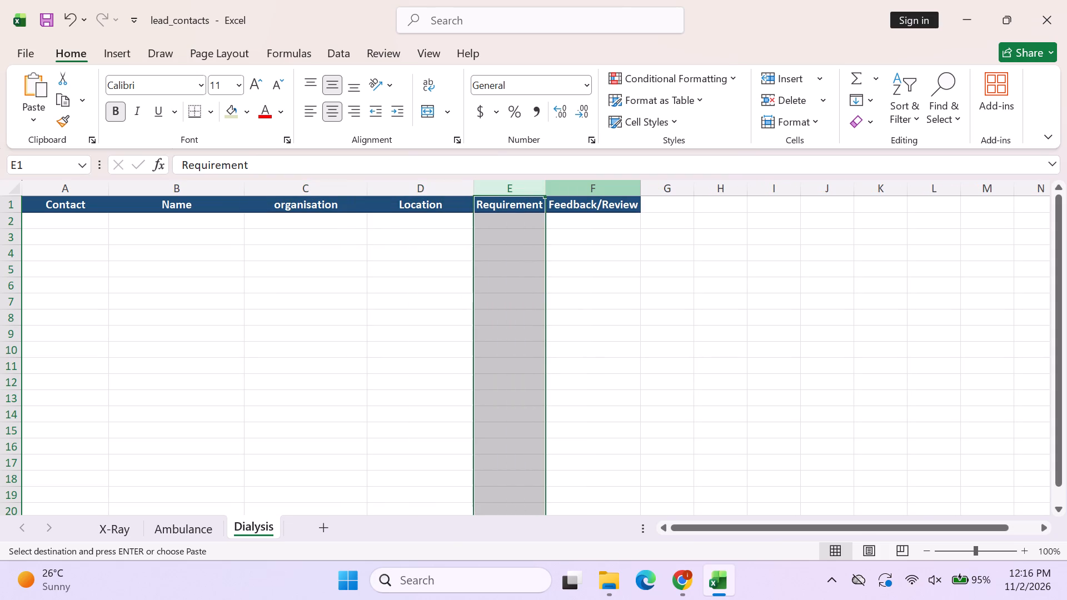
{"action": "left_click_drag", "start_coordinate": [541, 187], "coordinate": [592, 186]}
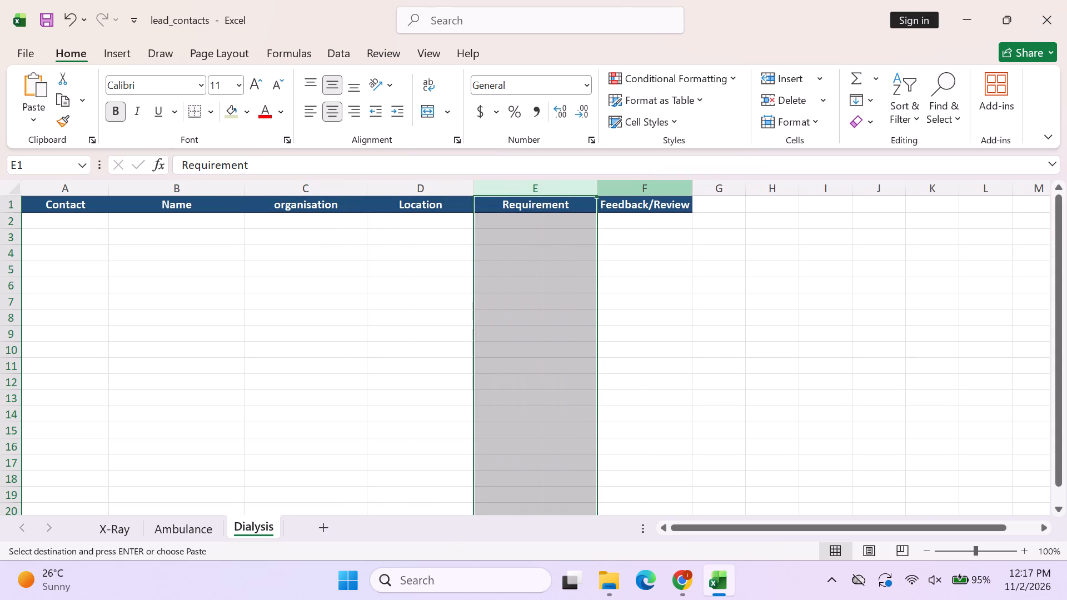
{"action": "left_click", "coordinate": [652, 192]}
{"action": "left_click_drag", "start_coordinate": [692, 186], "coordinate": [755, 187]}
{"action": "left_click", "coordinate": [498, 418]}
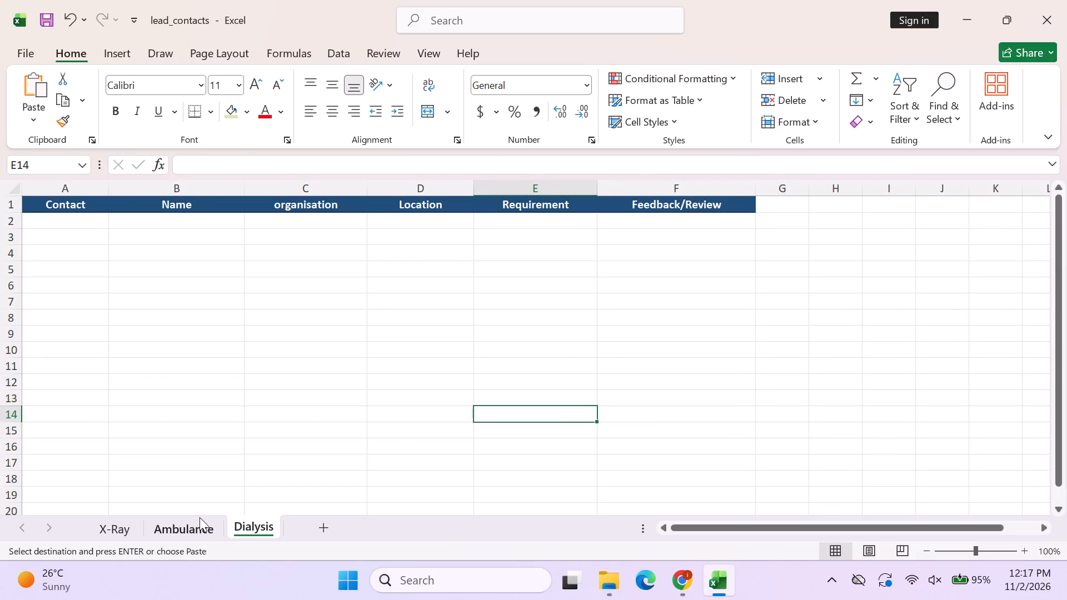
Look through the existing leads on the X-Ray sheet, checking their details and row colours.
{"action": "left_click", "coordinate": [188, 528]}
{"action": "left_click", "coordinate": [132, 532]}
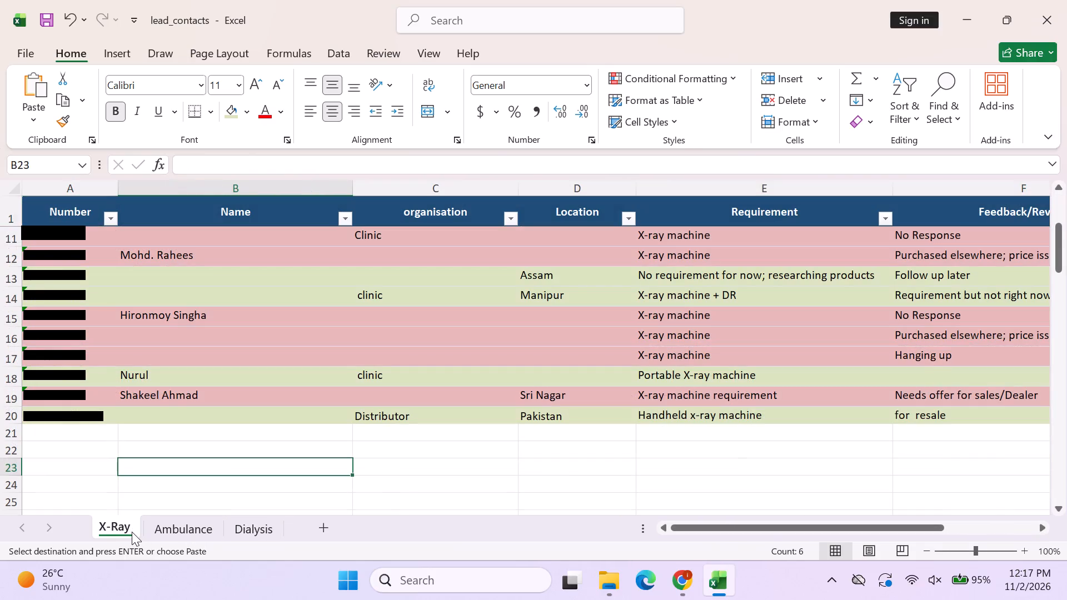
{"action": "scroll", "coordinate": [102, 428], "scroll_direction": "up", "scroll_amount": 4}
{"action": "scroll", "coordinate": [150, 433], "scroll_direction": "up", "scroll_amount": 1}
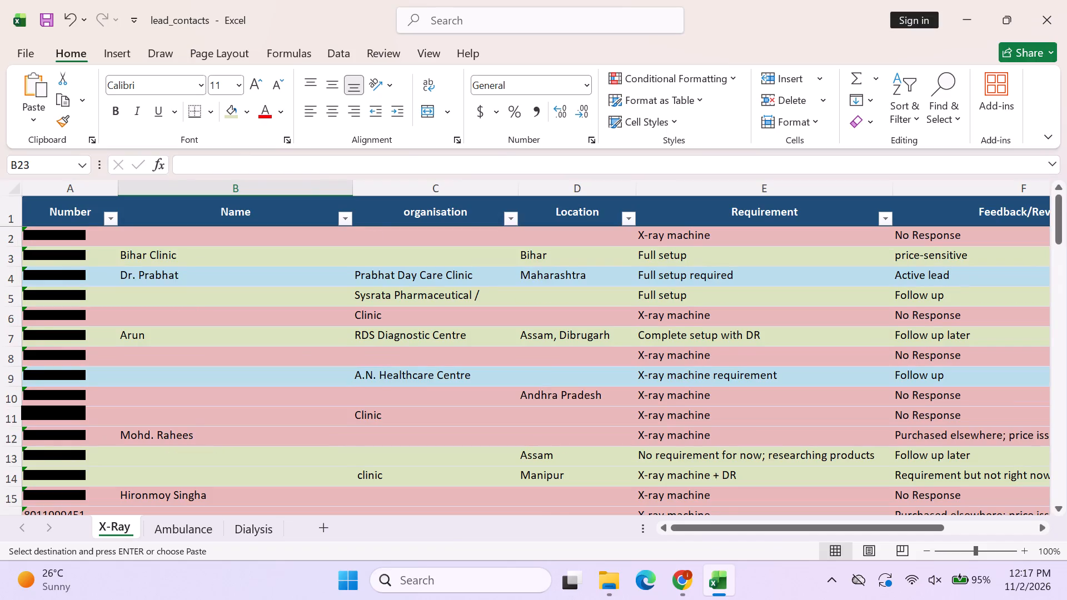
{"action": "scroll", "coordinate": [150, 433], "scroll_direction": "up", "scroll_amount": 1}
{"action": "scroll", "coordinate": [162, 433], "scroll_direction": "down", "scroll_amount": 5}
{"action": "scroll", "coordinate": [214, 449], "scroll_direction": "up", "scroll_amount": 2}
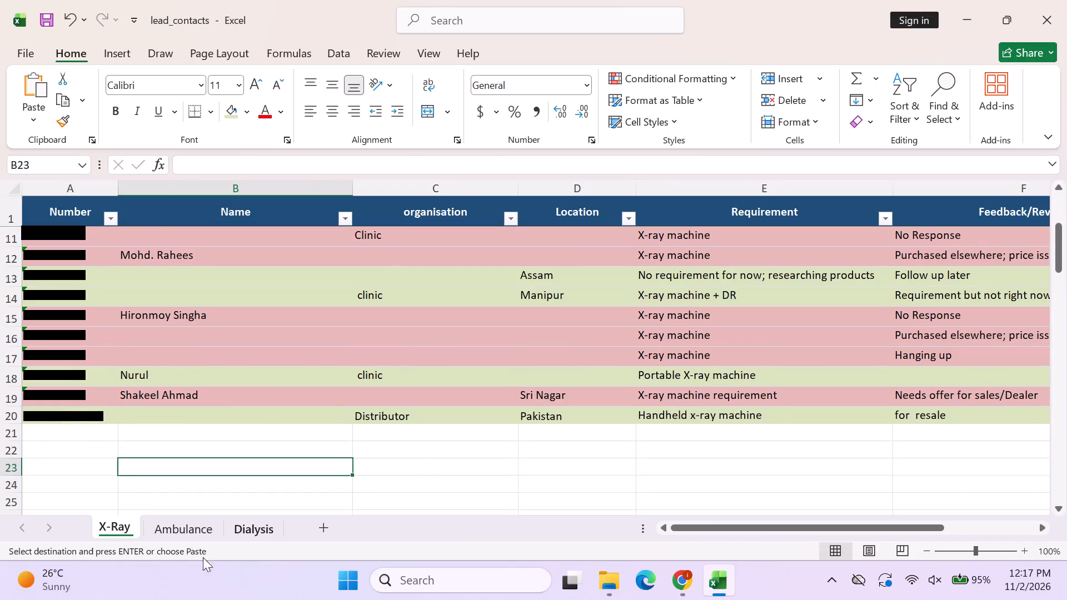
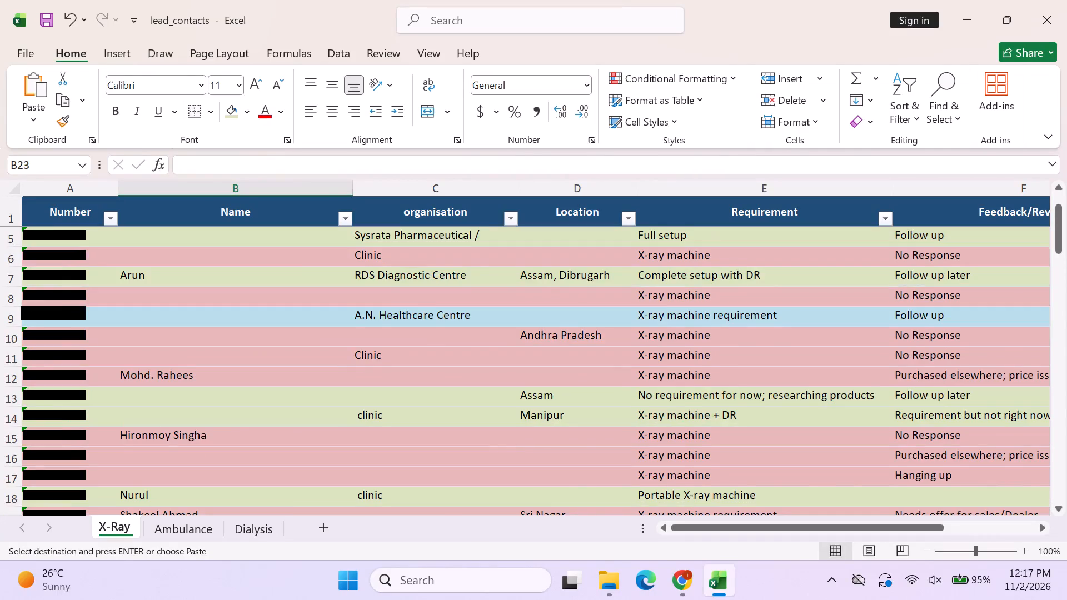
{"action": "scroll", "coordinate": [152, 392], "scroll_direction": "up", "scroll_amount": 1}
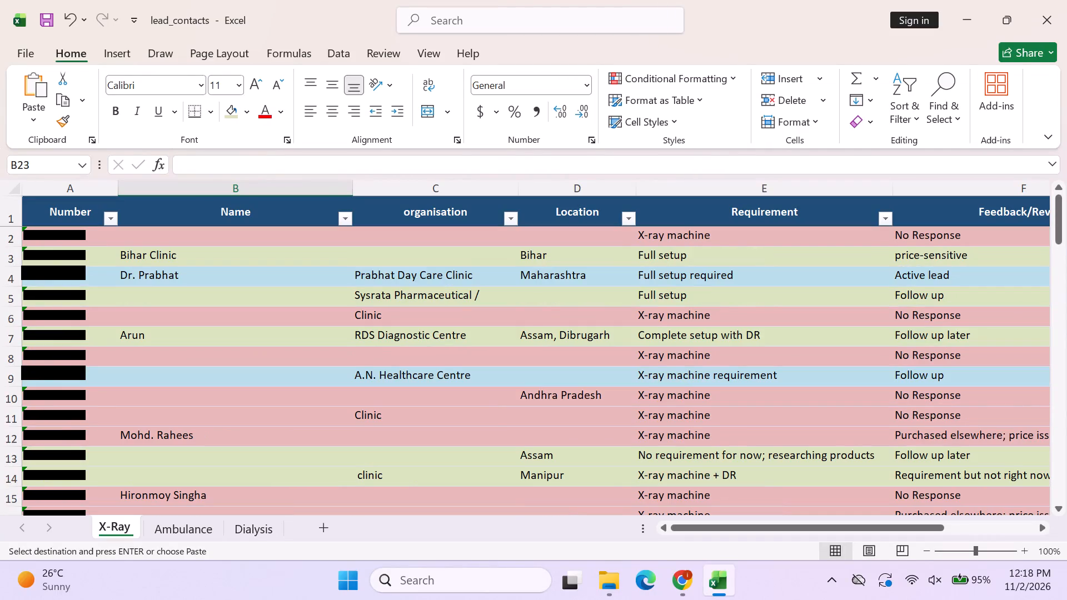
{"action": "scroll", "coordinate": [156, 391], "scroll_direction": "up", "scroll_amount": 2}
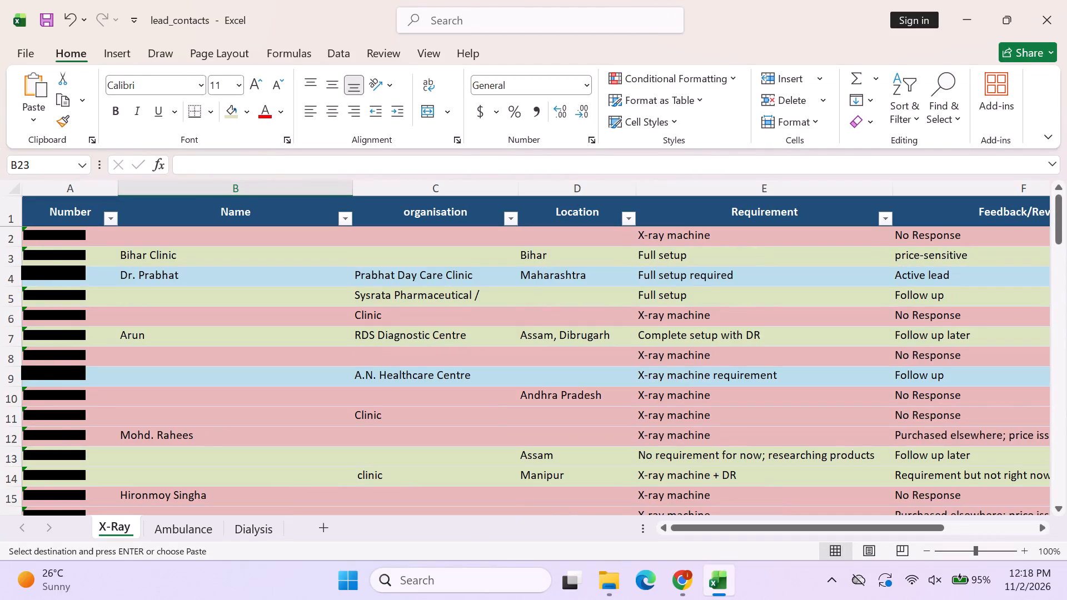
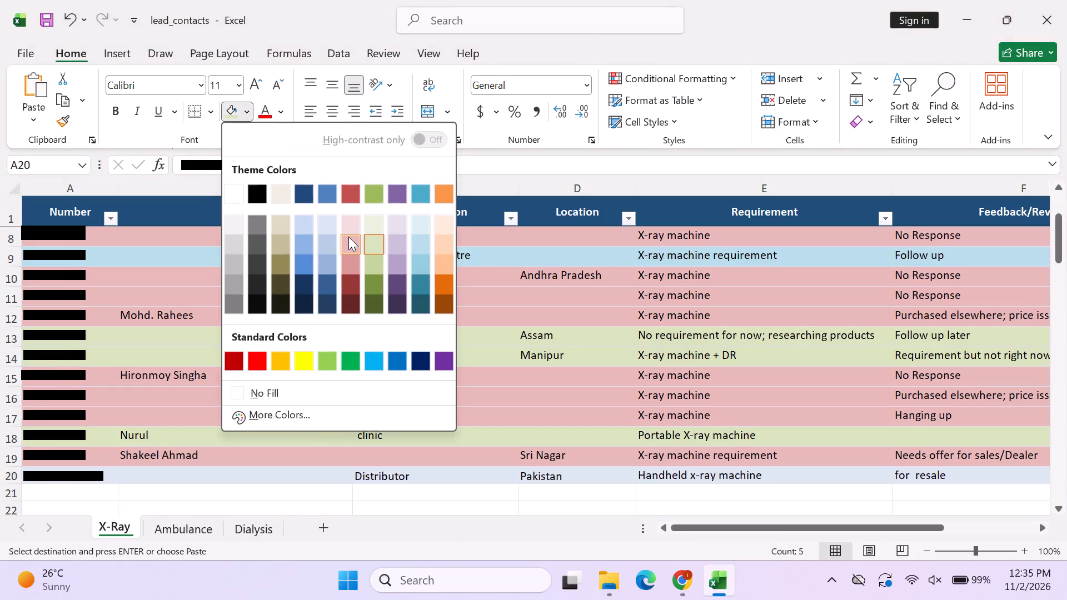
Fill the X-ray lead in row 20 with the light red theme colour used for the other red lead rows.
{"action": "left_click", "coordinate": [348, 237]}
{"action": "left_click", "coordinate": [361, 487]}
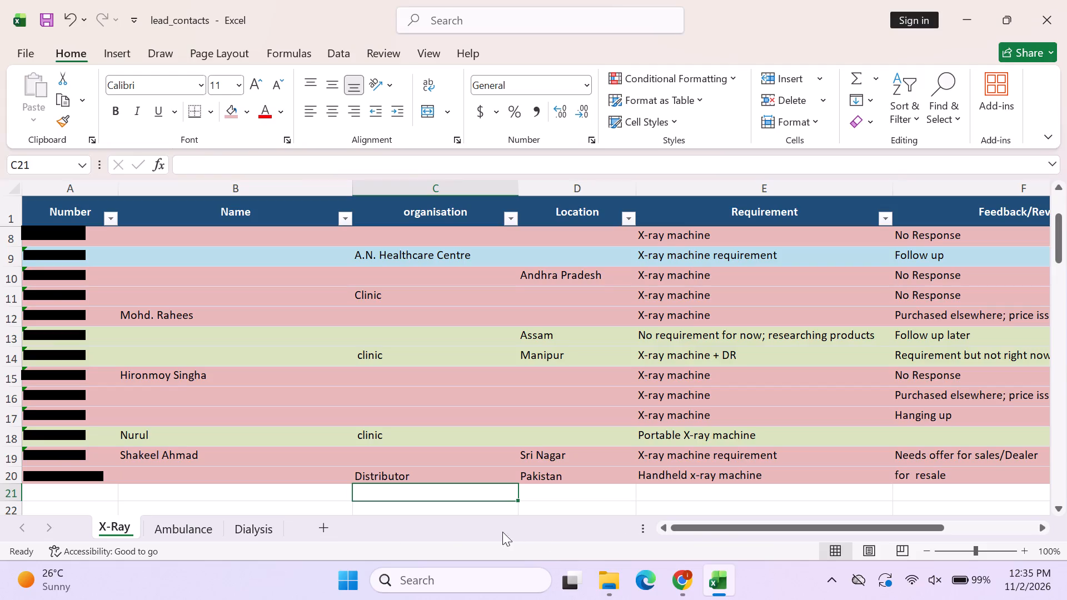
Review the lead entries across the X-Ray sheet's columns, including the requirement and feedback texts, and check the Ambulance sheet's leads.
{"action": "left_click_drag", "start_coordinate": [718, 526], "coordinate": [793, 526]}
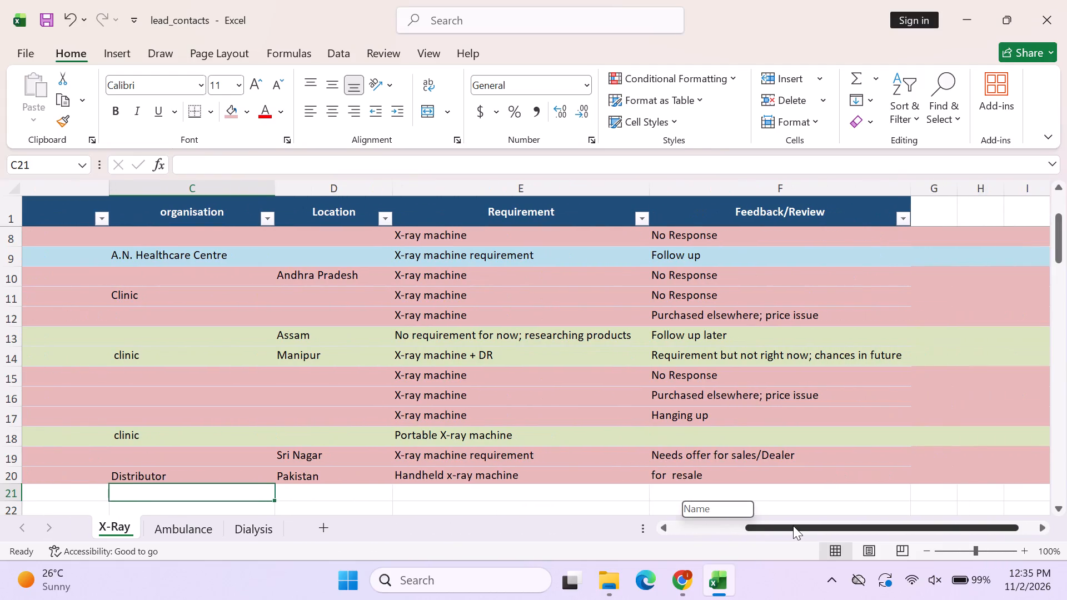
{"action": "left_click_drag", "start_coordinate": [793, 526], "coordinate": [767, 526]}
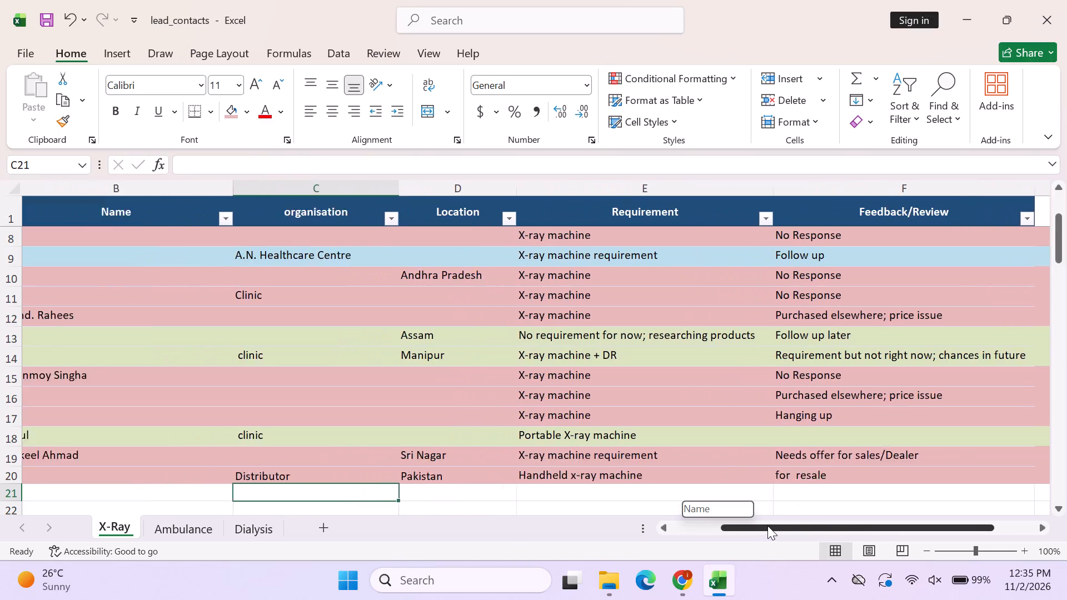
{"action": "left_click_drag", "start_coordinate": [767, 526], "coordinate": [691, 528]}
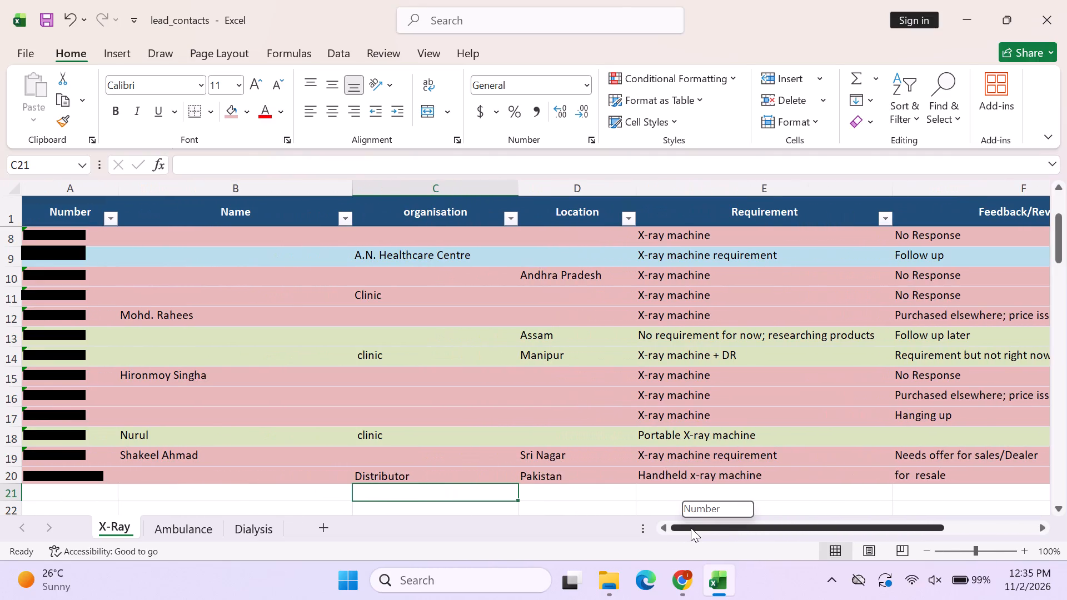
{"action": "left_click_drag", "start_coordinate": [691, 528], "coordinate": [681, 529]}
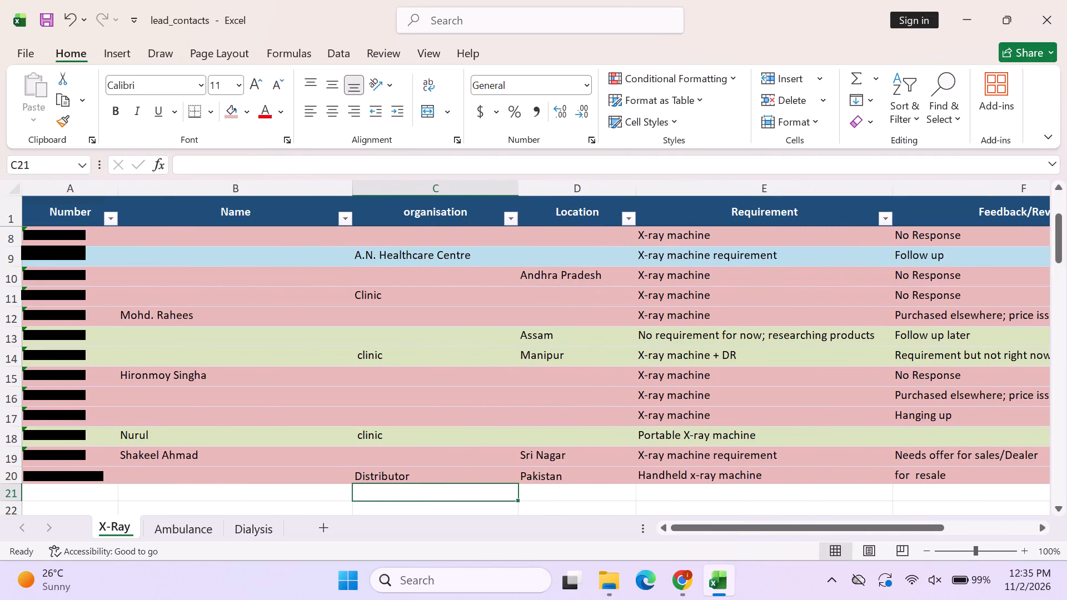
{"action": "left_click", "coordinate": [660, 358]}
{"action": "left_click", "coordinate": [961, 357]}
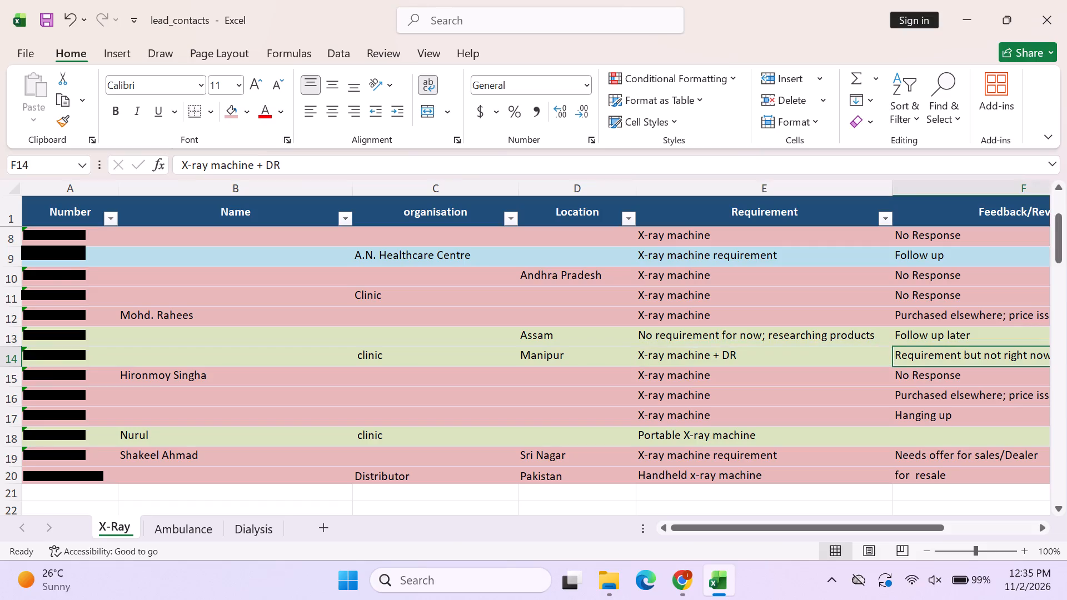
{"action": "left_click", "coordinate": [708, 336]}
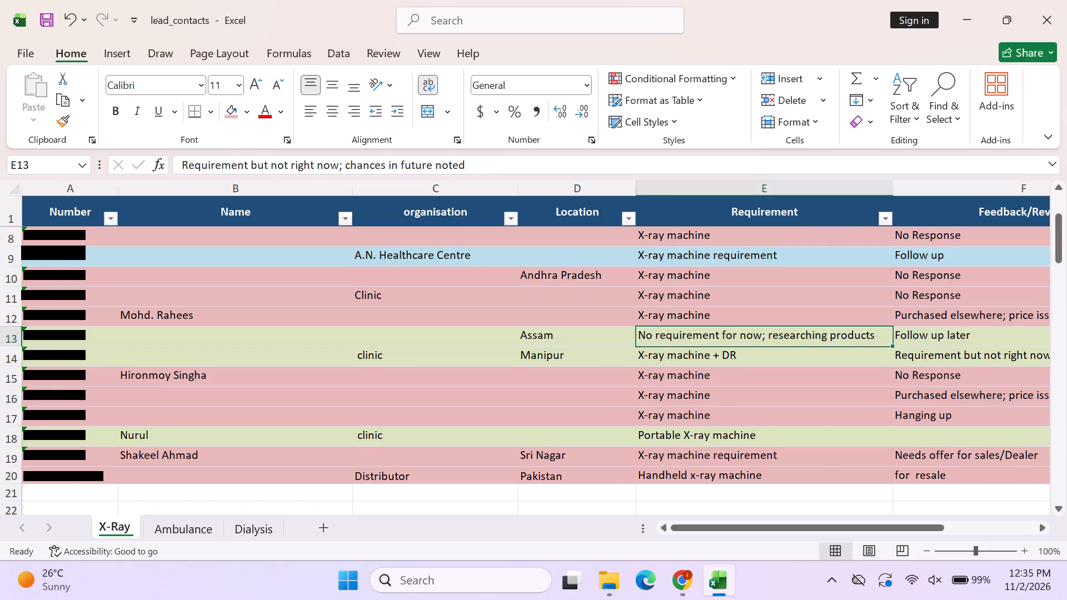
{"action": "scroll", "coordinate": [275, 386], "scroll_direction": "up", "scroll_amount": 8}
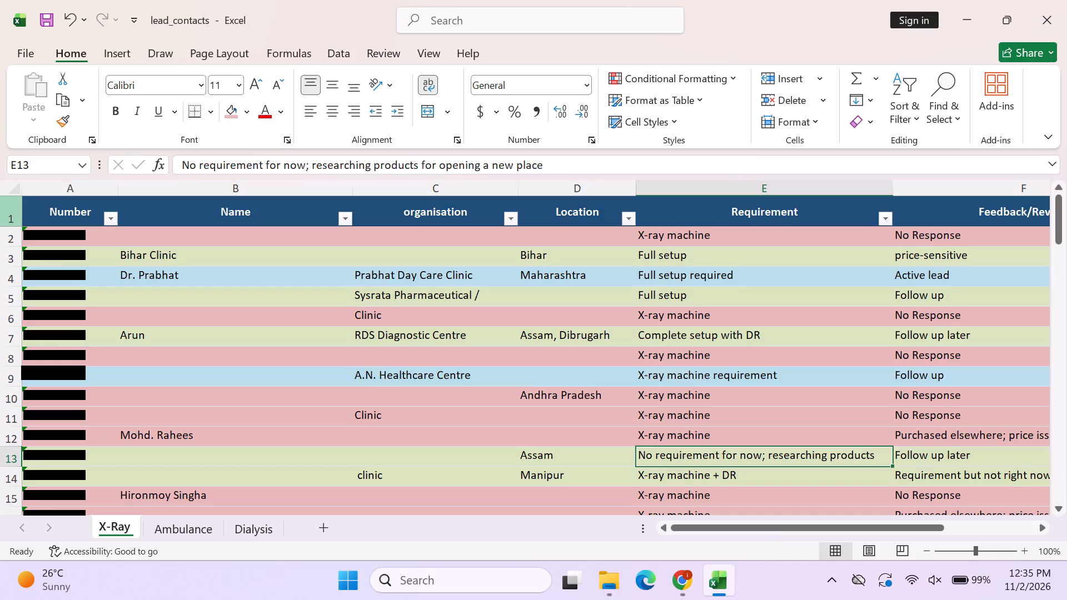
{"action": "left_click", "coordinate": [193, 529]}
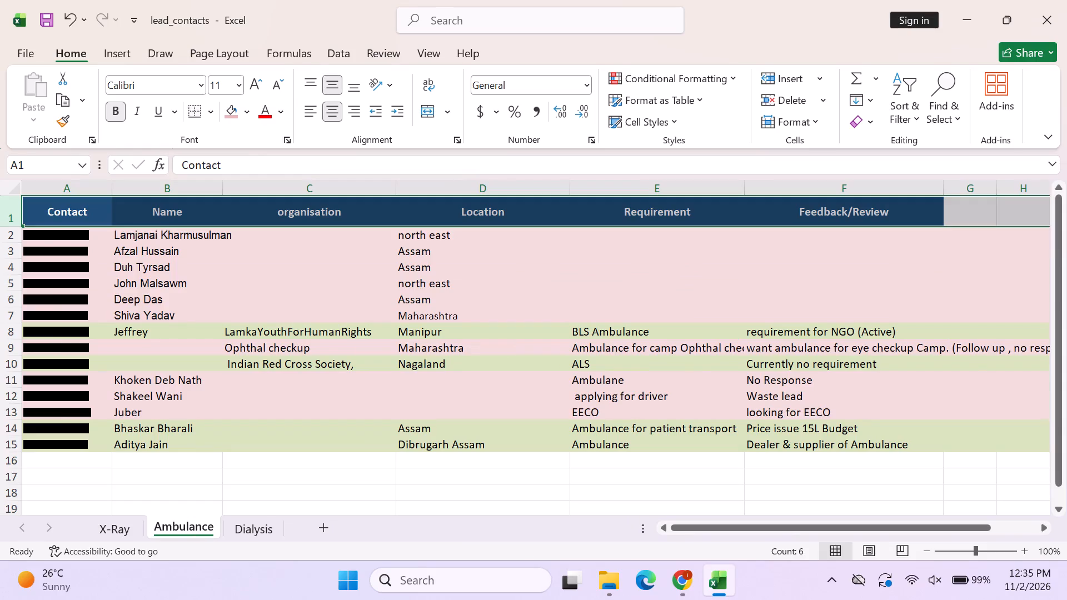
{"action": "left_click", "coordinate": [103, 528]}
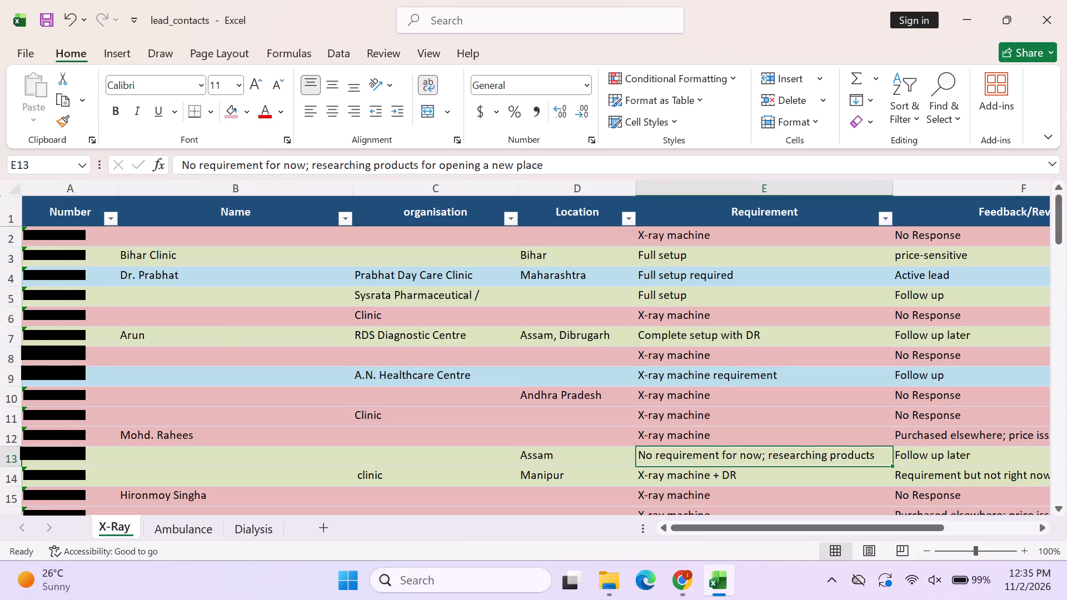
{"action": "scroll", "coordinate": [240, 433], "scroll_direction": "up", "scroll_amount": 3}
{"action": "scroll", "coordinate": [254, 409], "scroll_direction": "down", "scroll_amount": 1}
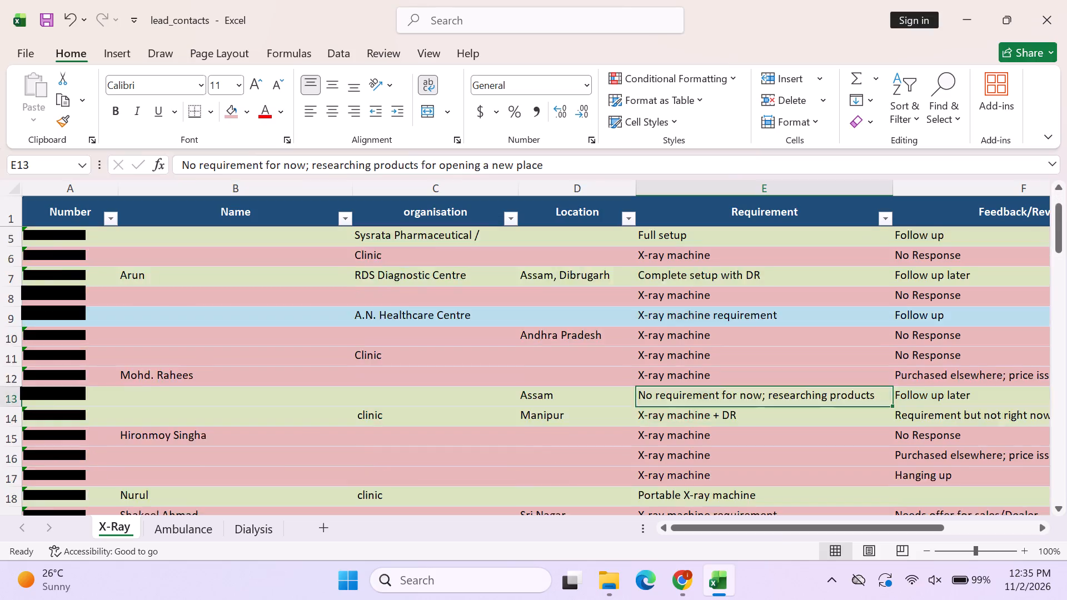
Review the remaining X-Ray leads, the Ambulance sheet's lead entries and the Dialysis sheet's header layout.
{"action": "scroll", "coordinate": [254, 409], "scroll_direction": "down", "scroll_amount": 2}
{"action": "scroll", "coordinate": [254, 409], "scroll_direction": "up", "scroll_amount": 1}
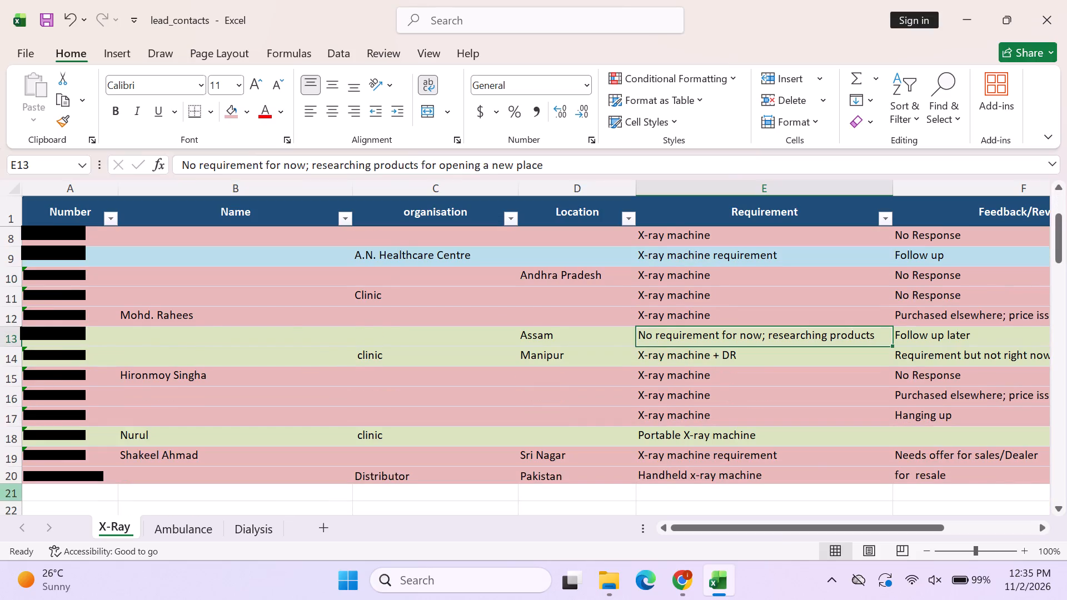
{"action": "scroll", "coordinate": [30, 391], "scroll_direction": "up", "scroll_amount": 7}
{"action": "left_click", "coordinate": [173, 527]}
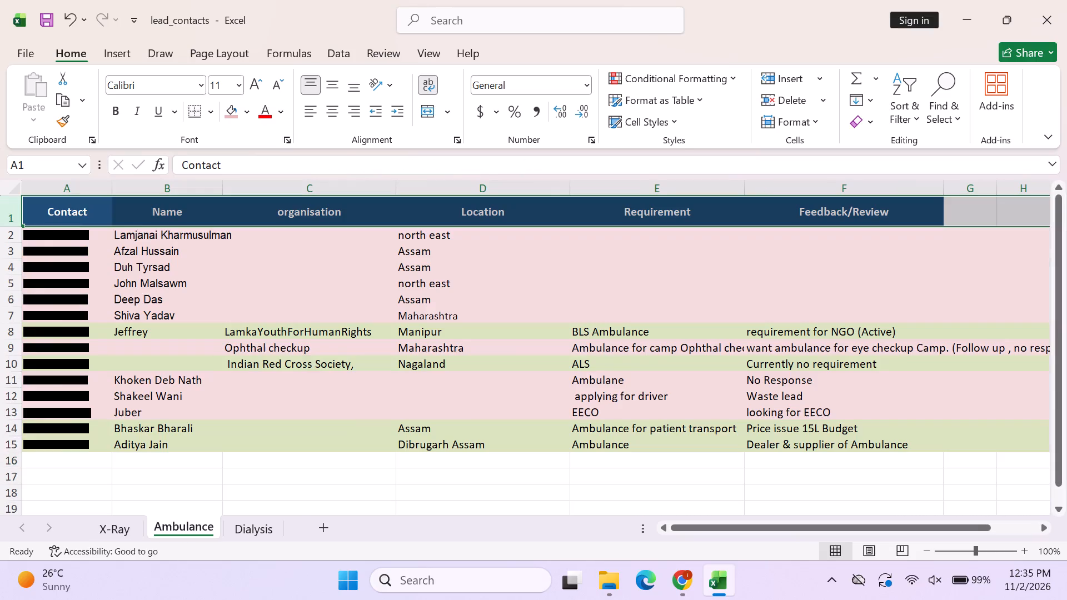
{"action": "scroll", "coordinate": [56, 327], "scroll_direction": "up", "scroll_amount": 7}
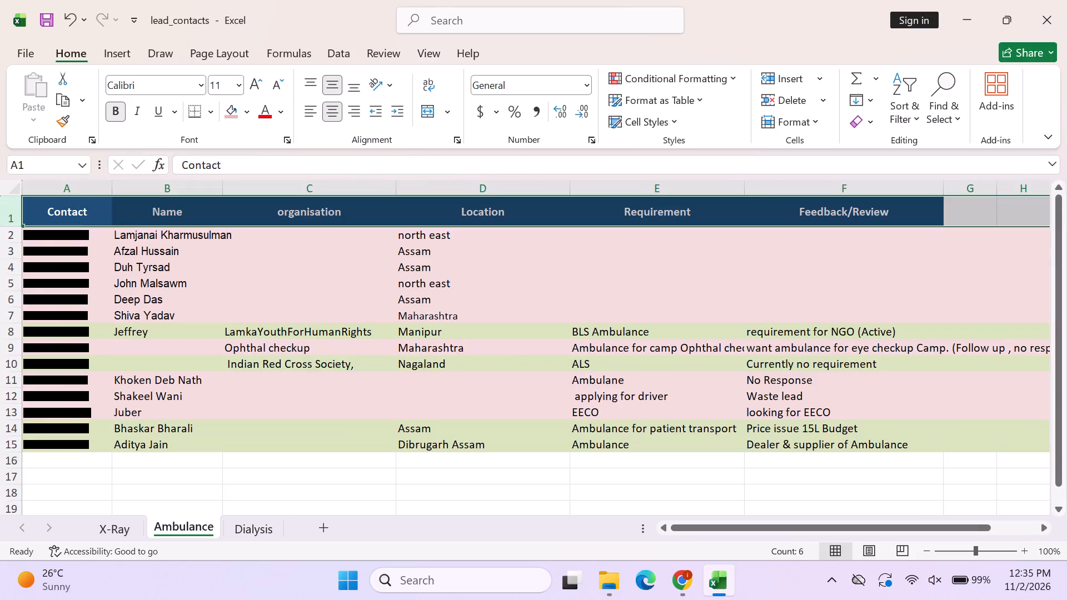
{"action": "scroll", "coordinate": [56, 326], "scroll_direction": "down", "scroll_amount": 2}
{"action": "scroll", "coordinate": [56, 326], "scroll_direction": "up", "scroll_amount": 5}
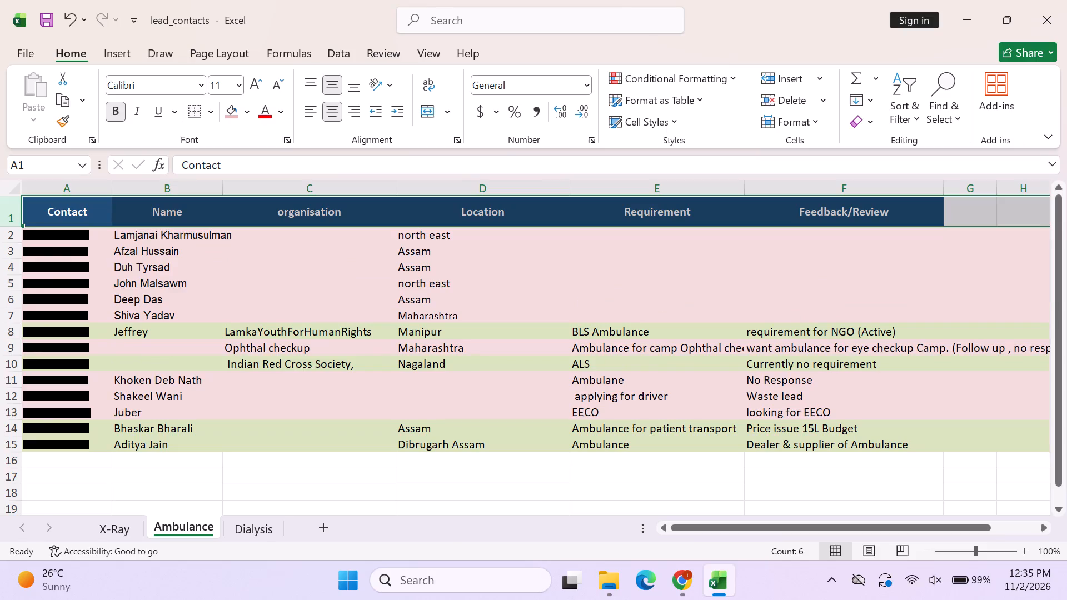
{"action": "left_click", "coordinate": [258, 529]}
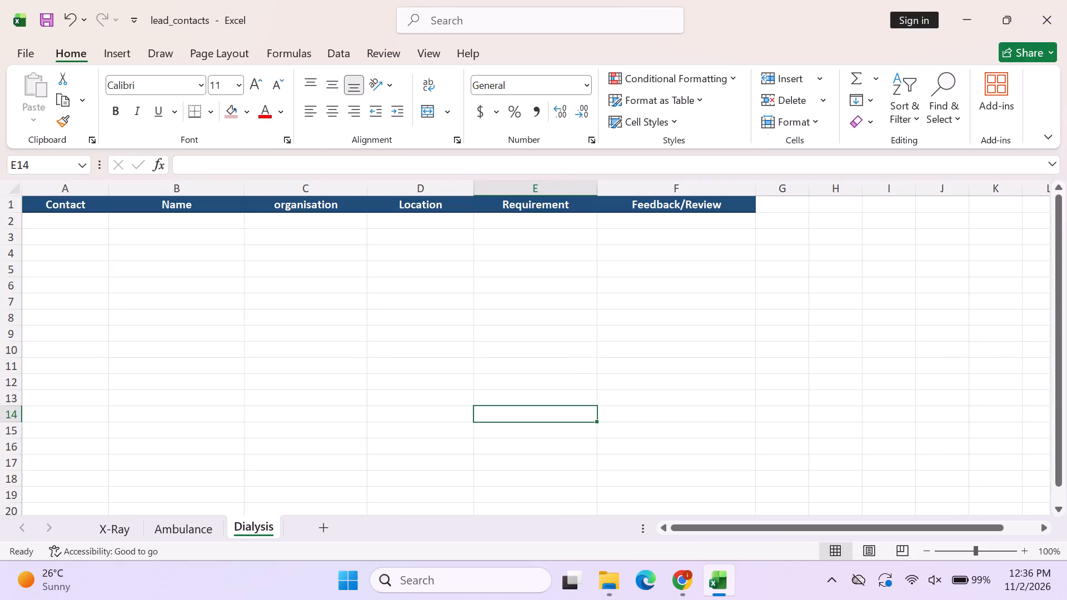
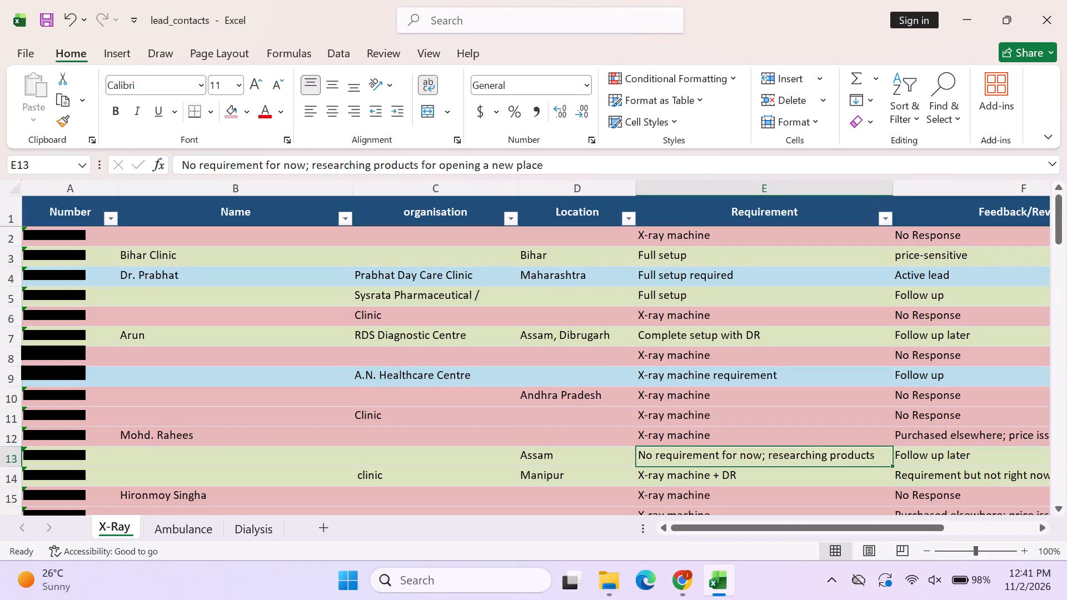
Review the X-Ray sheet's lead rows and examine the header row's sorting and filtering options, including the Name column's colour filter.
{"action": "scroll", "coordinate": [252, 391], "scroll_direction": "down", "scroll_amount": 3}
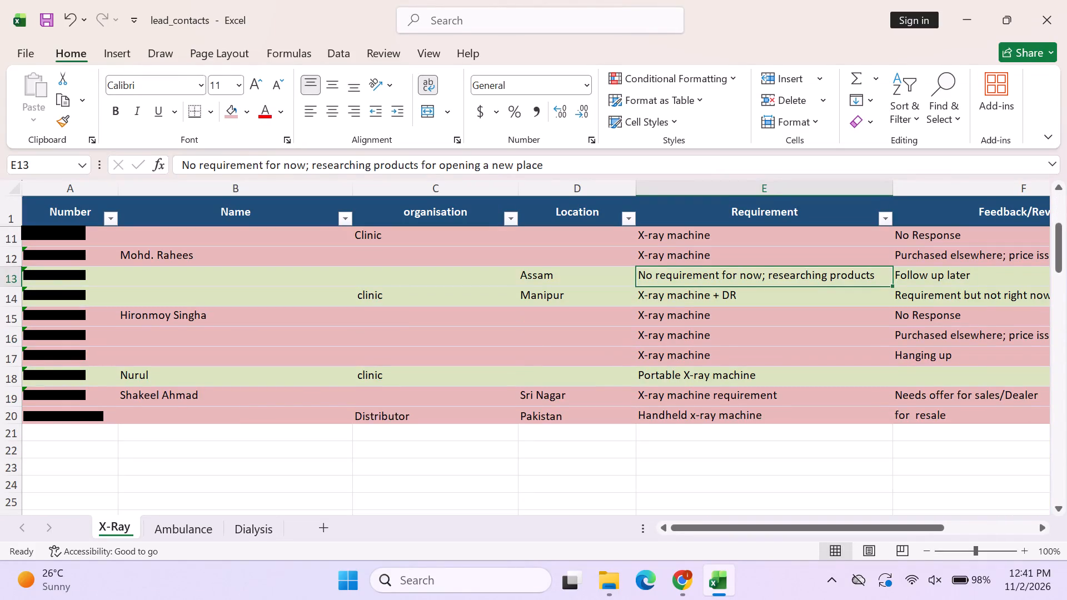
{"action": "scroll", "coordinate": [307, 406], "scroll_direction": "up", "scroll_amount": 7}
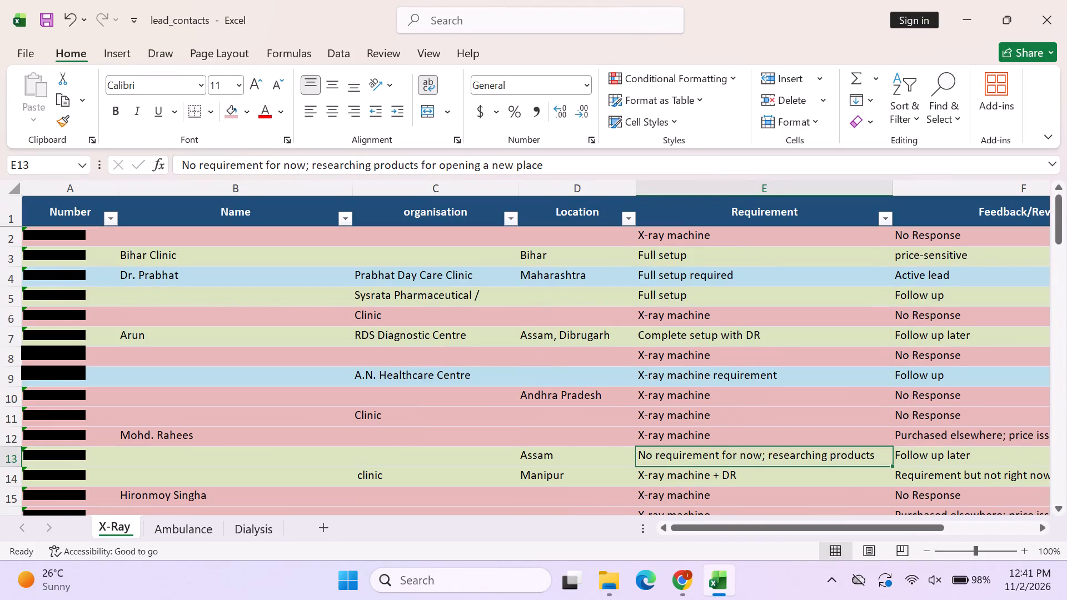
{"action": "left_click", "coordinate": [7, 212]}
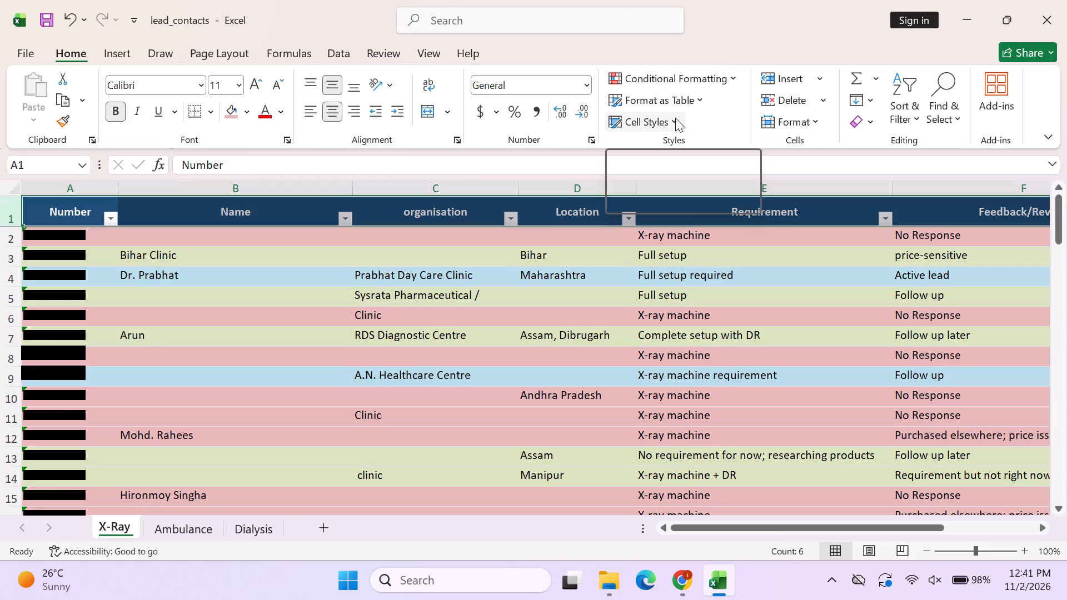
{"action": "left_click", "coordinate": [789, 138]}
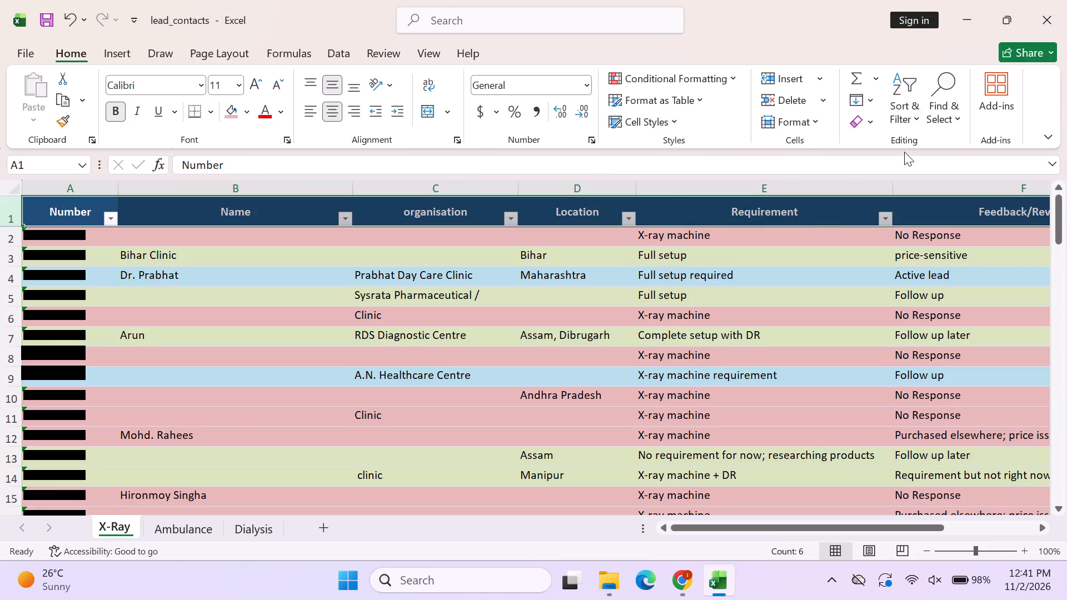
{"action": "left_click", "coordinate": [906, 116]}
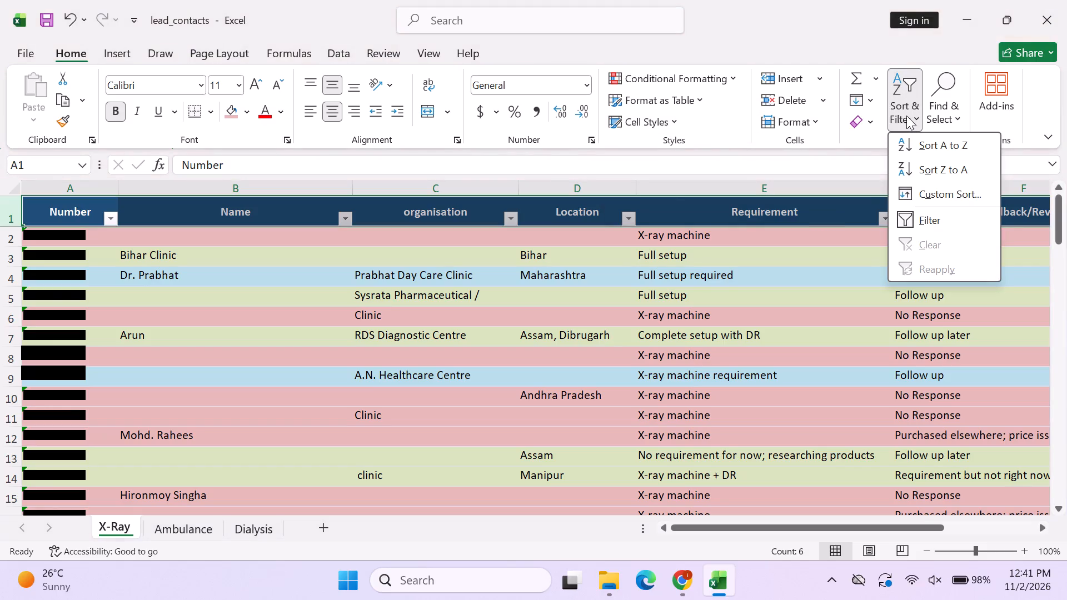
{"action": "left_click", "coordinate": [854, 168]}
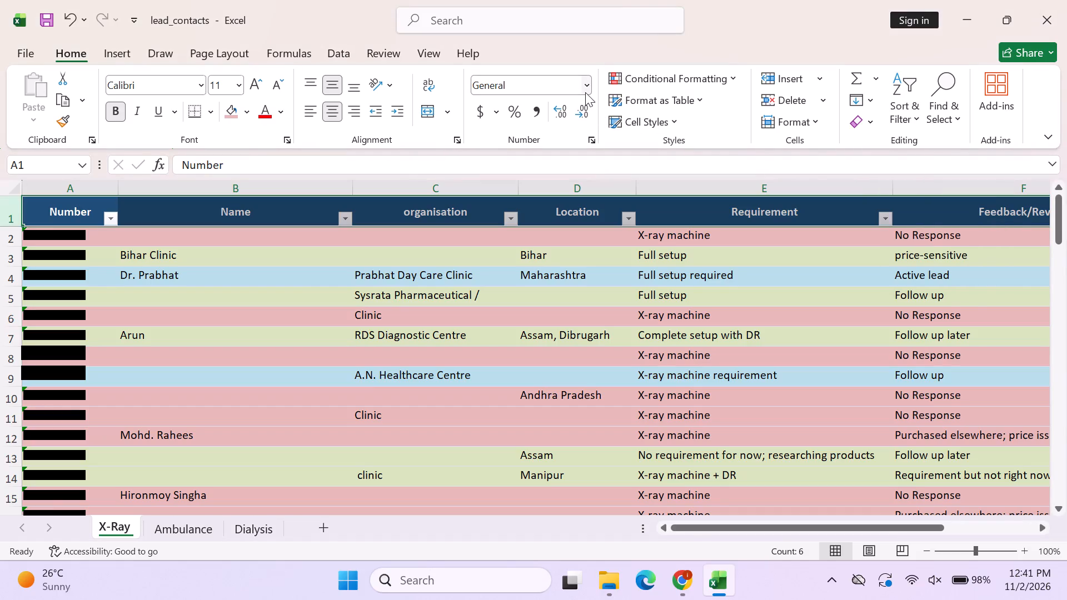
{"action": "left_click", "coordinate": [207, 231]}
{"action": "left_click", "coordinate": [6, 211]}
{"action": "left_click", "coordinate": [347, 226]}
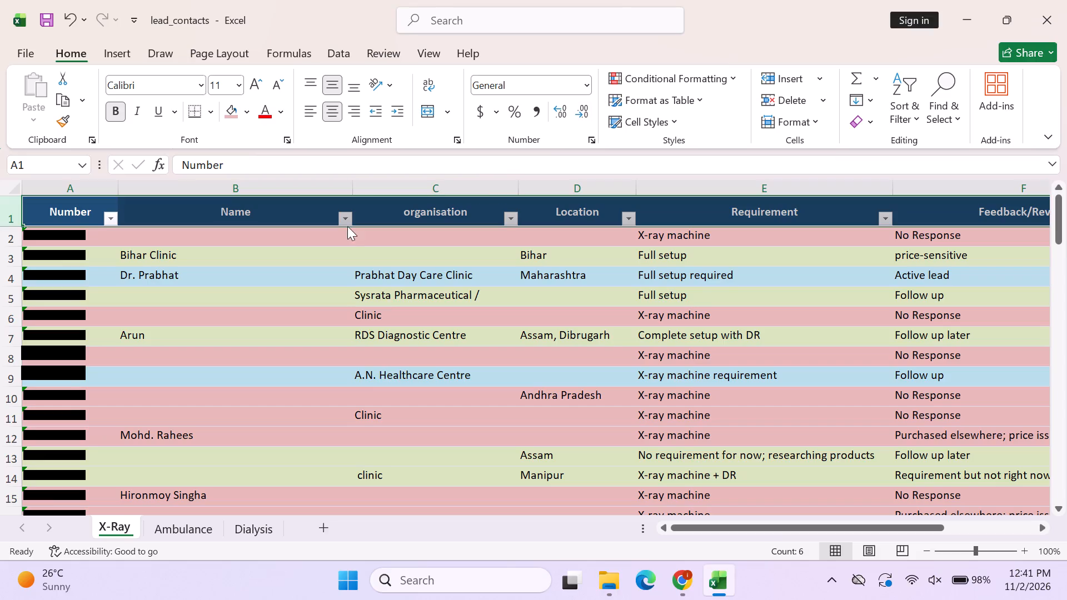
{"action": "left_click", "coordinate": [345, 218]}
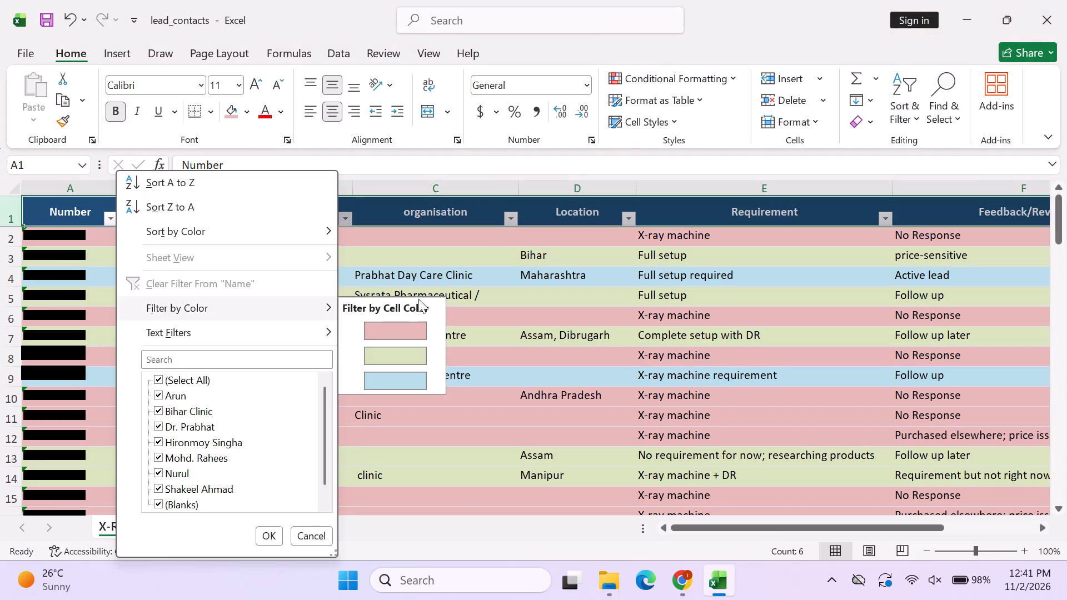
{"action": "left_click", "coordinate": [481, 241]}
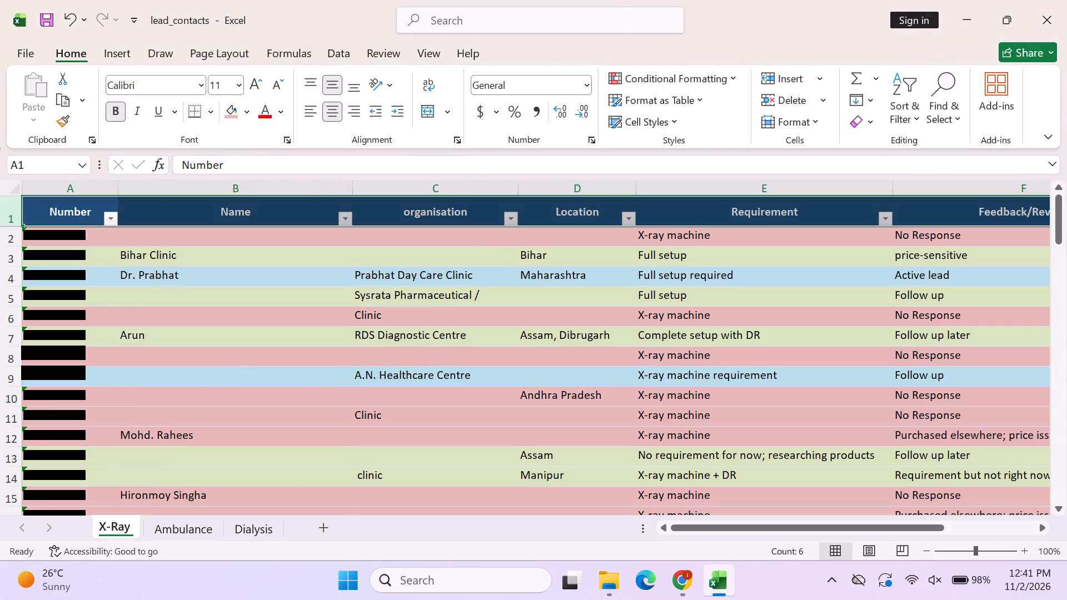
Compare the lead entries on the X-Ray and Ambulance sheets, examining the Ambulance feedback texts in rows 11 and 12.
{"action": "left_click", "coordinate": [175, 526]}
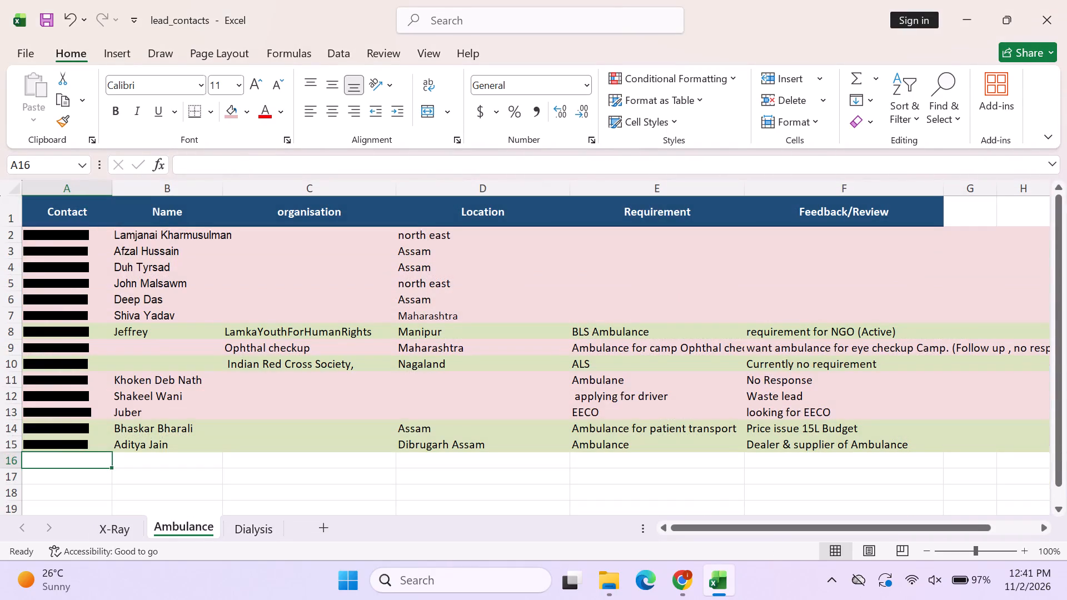
{"action": "left_click", "coordinate": [128, 529]}
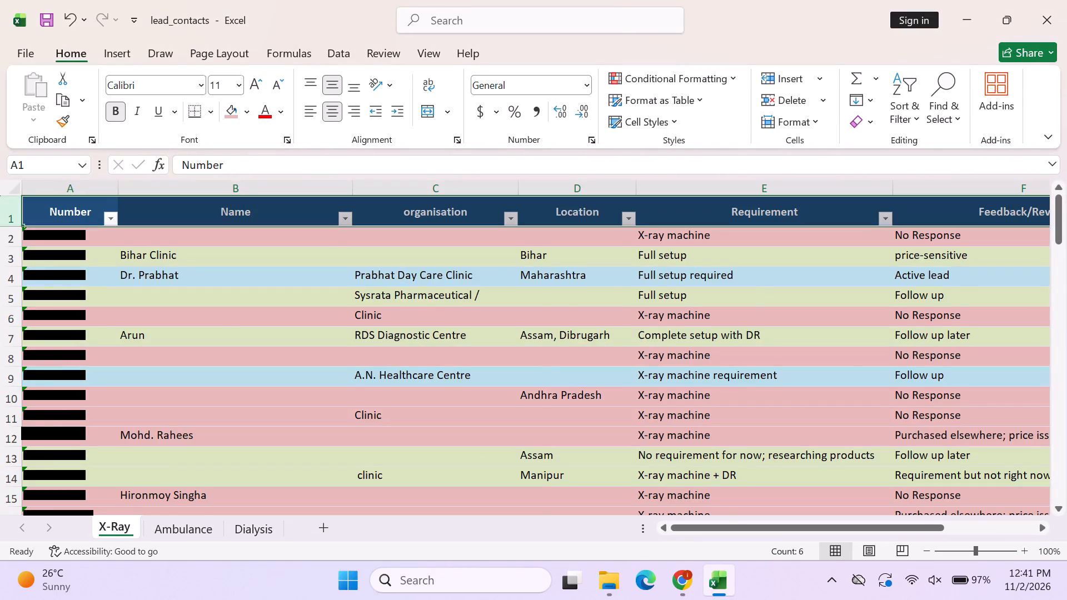
{"action": "scroll", "coordinate": [426, 437], "scroll_direction": "down", "scroll_amount": 3}
{"action": "scroll", "coordinate": [426, 437], "scroll_direction": "up", "scroll_amount": 3}
{"action": "left_click", "coordinate": [220, 534]}
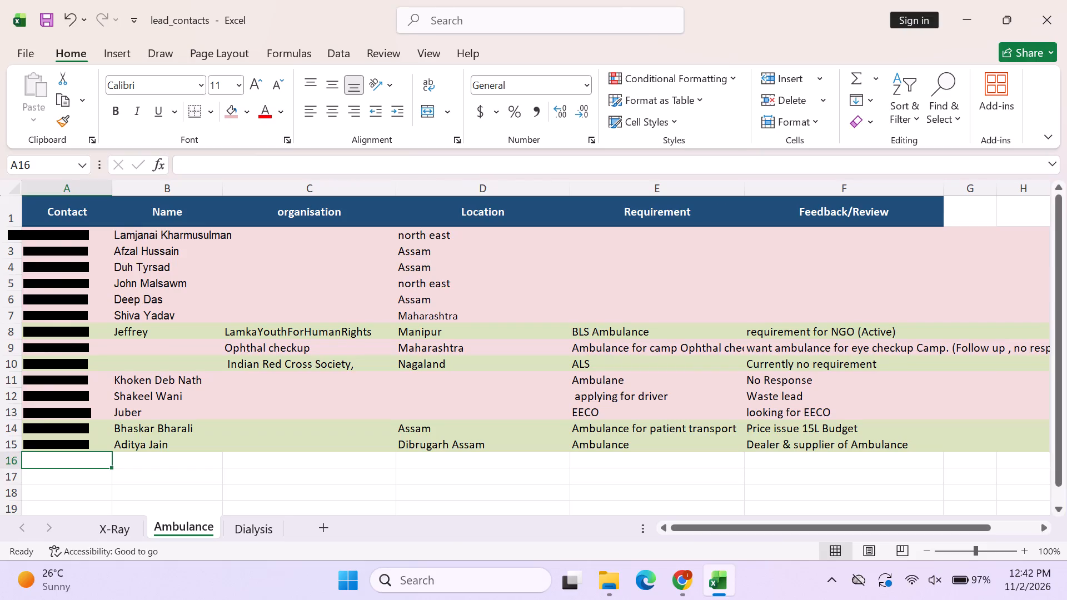
{"action": "left_click", "coordinate": [764, 388]}
{"action": "left_click", "coordinate": [870, 395]}
{"action": "left_click", "coordinate": [785, 377]}
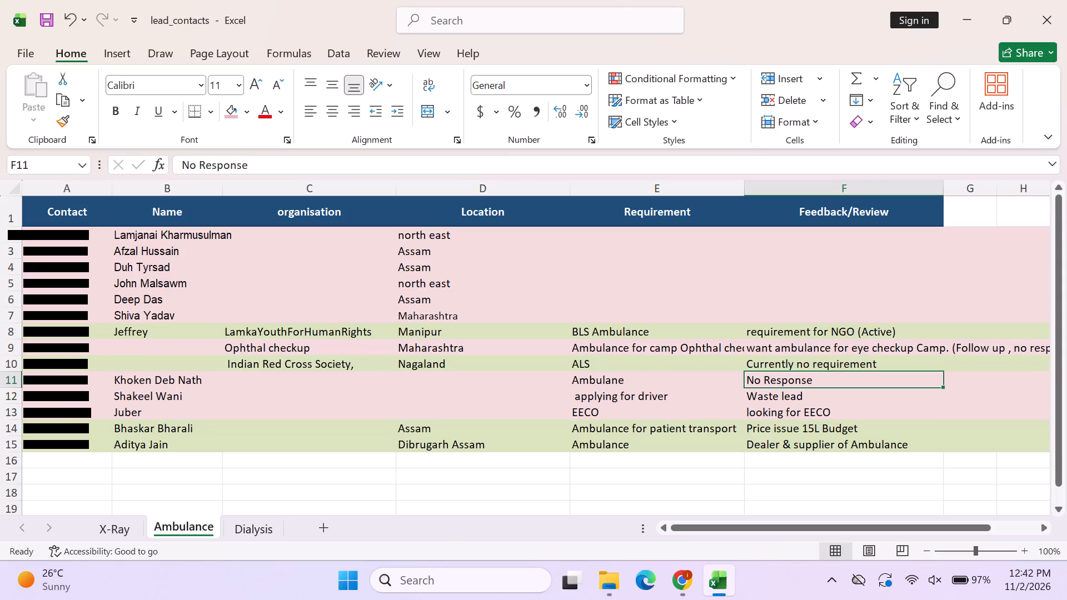
{"action": "left_click", "coordinate": [821, 403]}
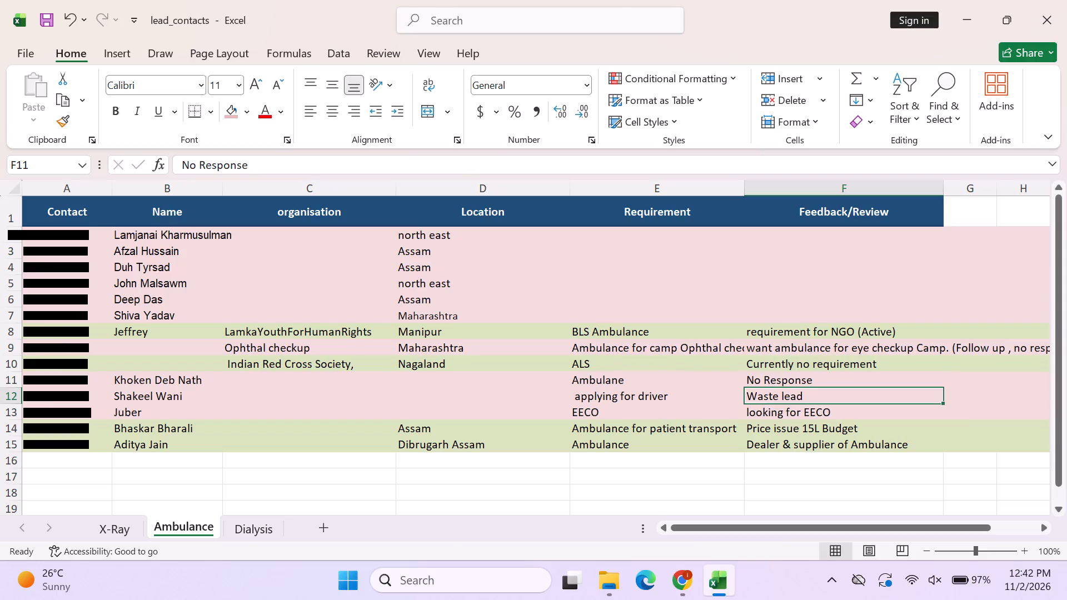
Copy the "No Response" feedback from row 11 of the Ambulance sheet into the empty feedback cells F2 to F7.
{"action": "left_click", "coordinate": [775, 377]}
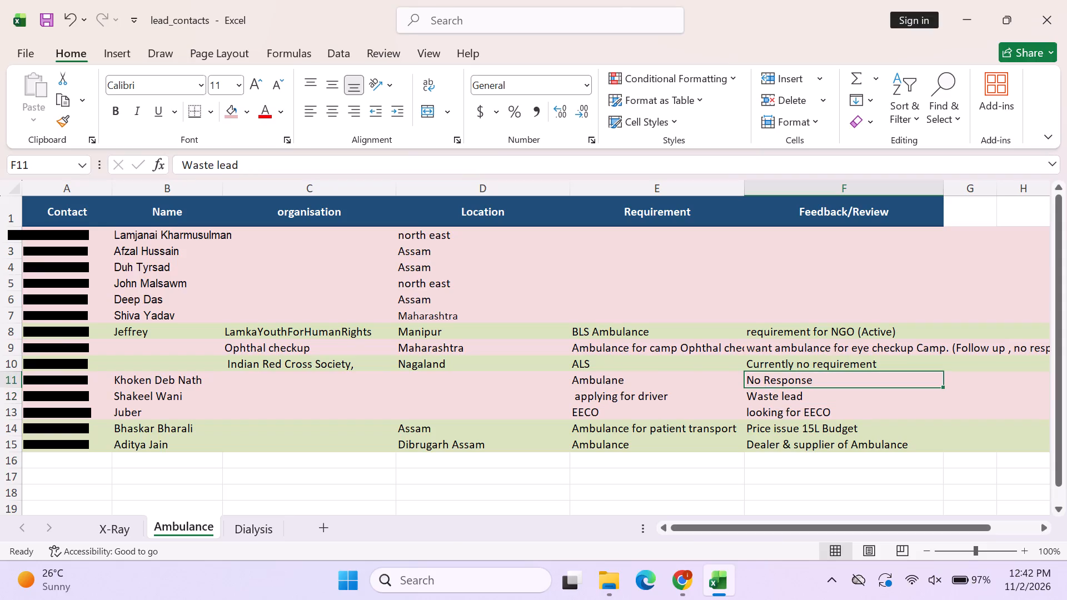
{"action": "key", "text": "ctrl+c"}
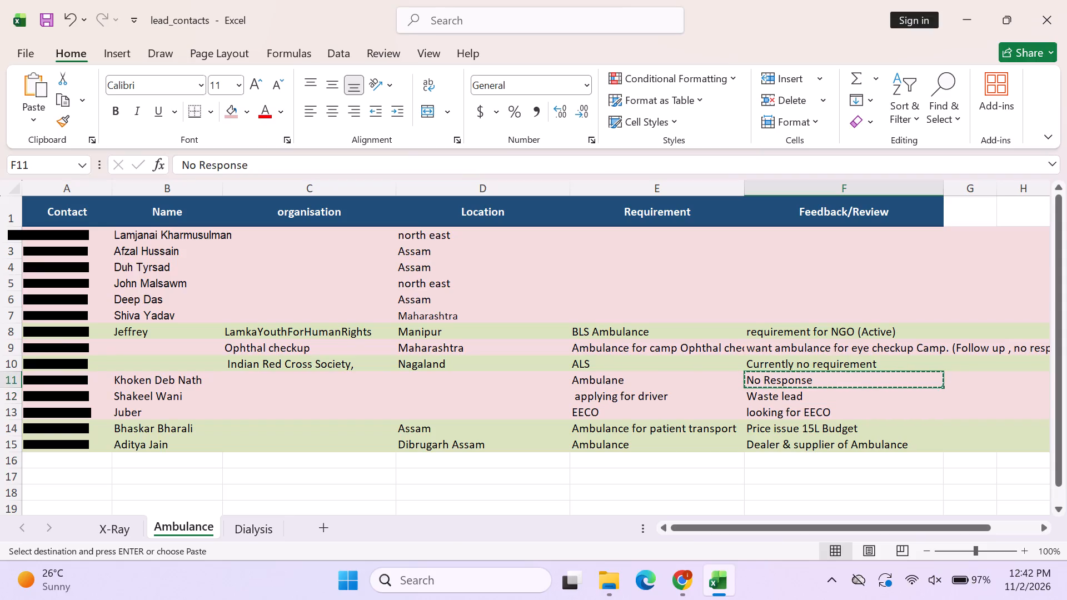
{"action": "left_click_drag", "start_coordinate": [789, 234], "coordinate": [789, 312]}
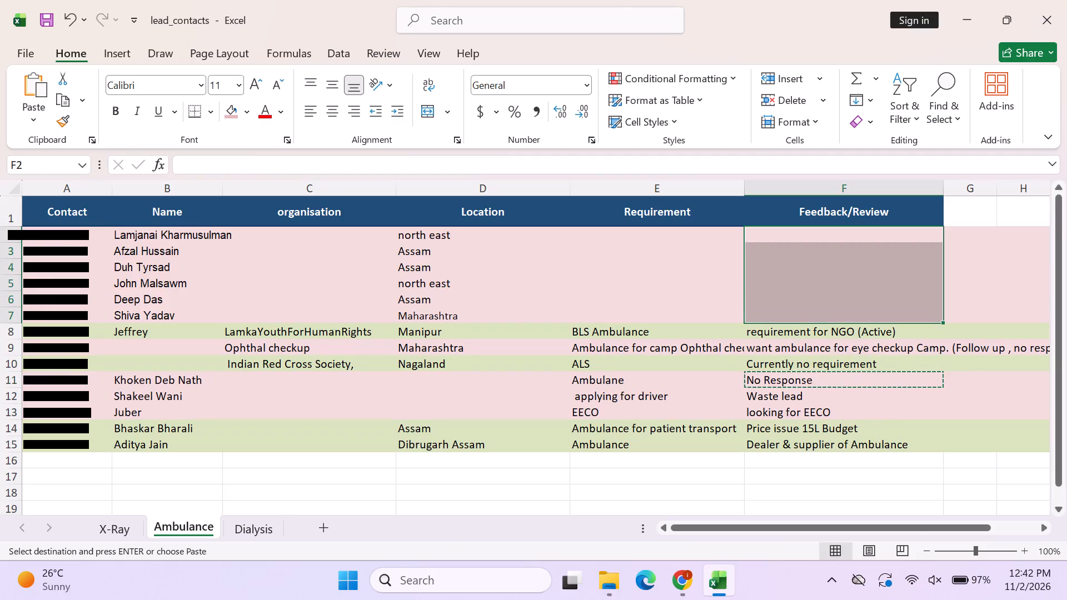
{"action": "key", "text": "ctrl+v"}
{"action": "left_click", "coordinate": [711, 409]}
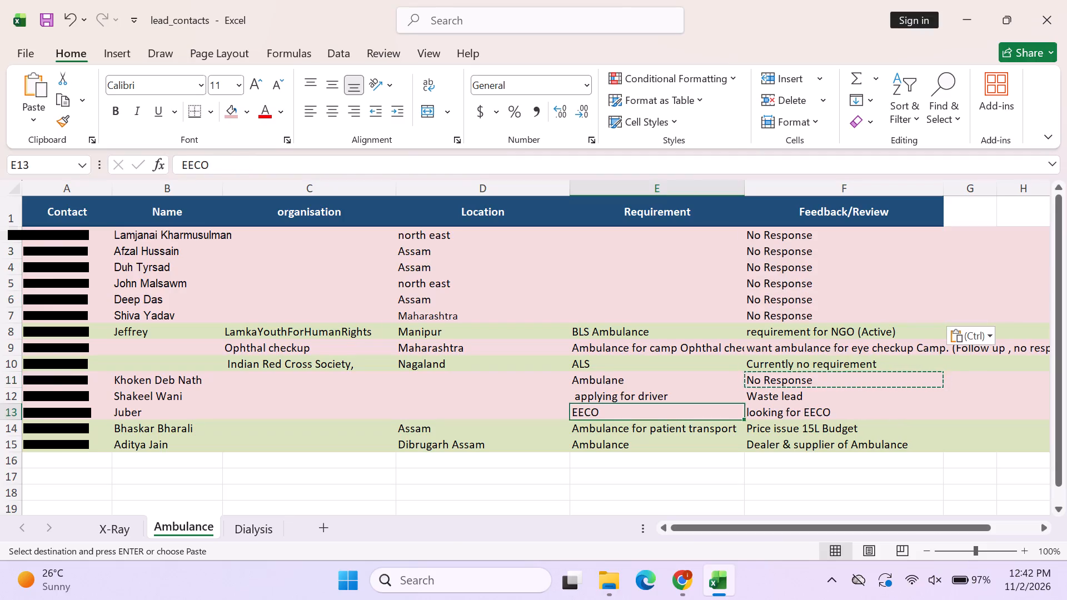
Copy the "Ambulane" requirement from row 11 into the empty requirement cells E2 to E7 of the Ambulance sheet.
{"action": "left_click_drag", "start_coordinate": [650, 348], "coordinate": [615, 304]}
{"action": "left_click", "coordinate": [600, 384]}
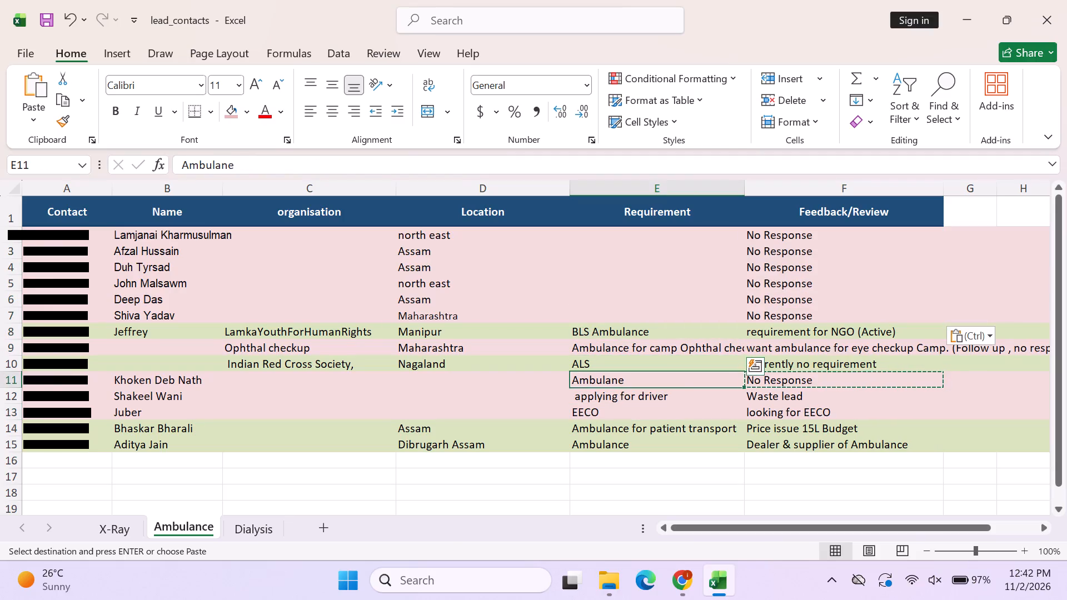
{"action": "key", "text": "ctrl+c"}
{"action": "left_click_drag", "start_coordinate": [649, 236], "coordinate": [649, 279]}
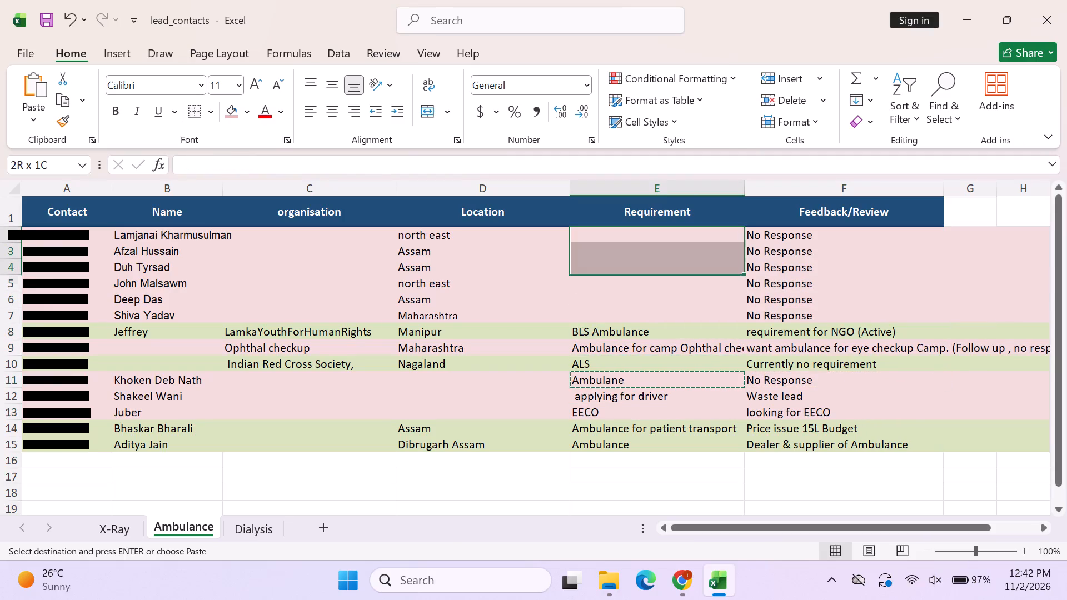
{"action": "left_click_drag", "start_coordinate": [649, 279], "coordinate": [651, 311]}
{"action": "key", "text": "ctrl+v"}
{"action": "left_click", "coordinate": [605, 398]}
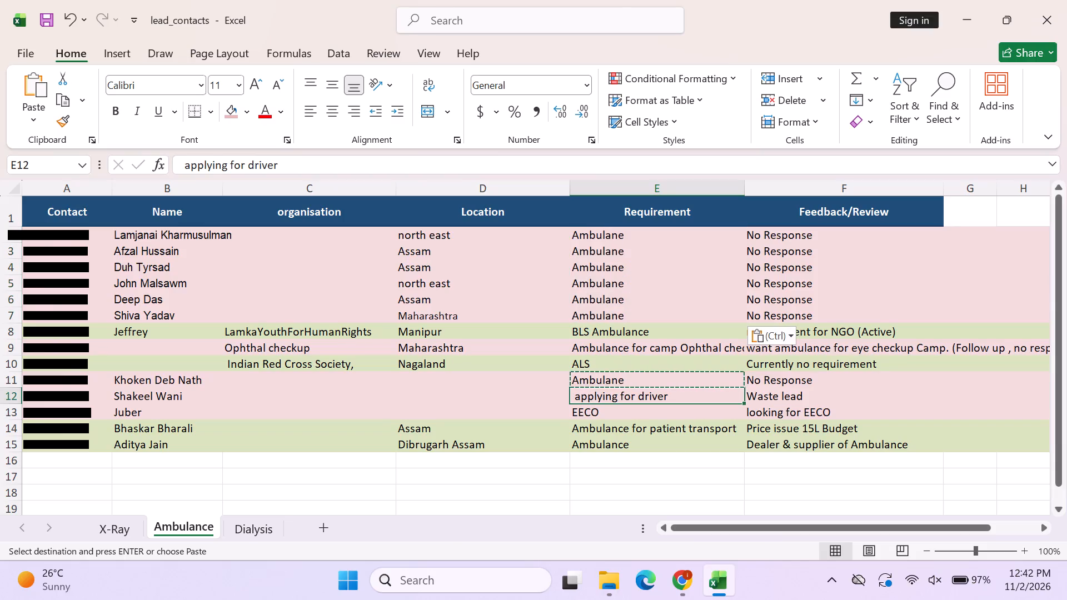
{"action": "double_click", "coordinate": [664, 380]}
{"action": "left_click", "coordinate": [667, 430]}
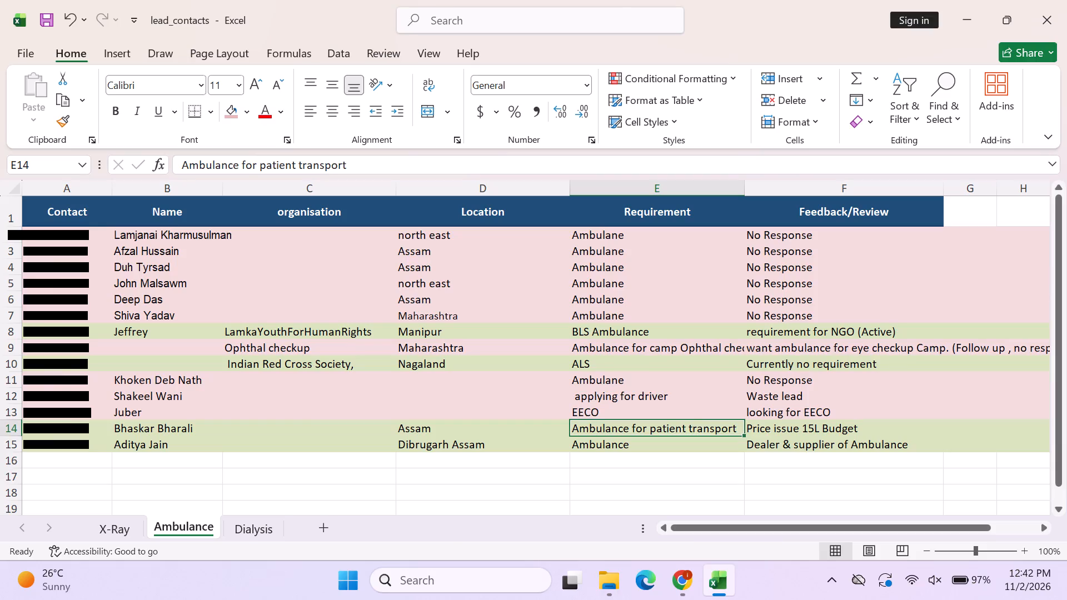
Fill the active BLS Ambulance lead in row 8 with the second-lightest aqua-blue theme colour.
{"action": "left_click", "coordinate": [10, 334]}
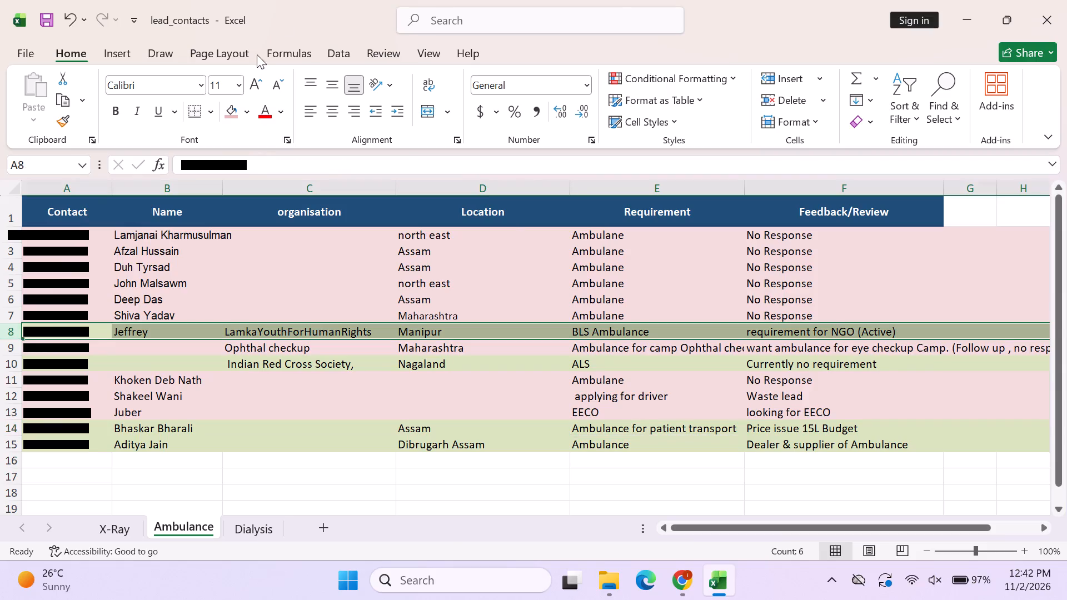
{"action": "left_click", "coordinate": [246, 107]}
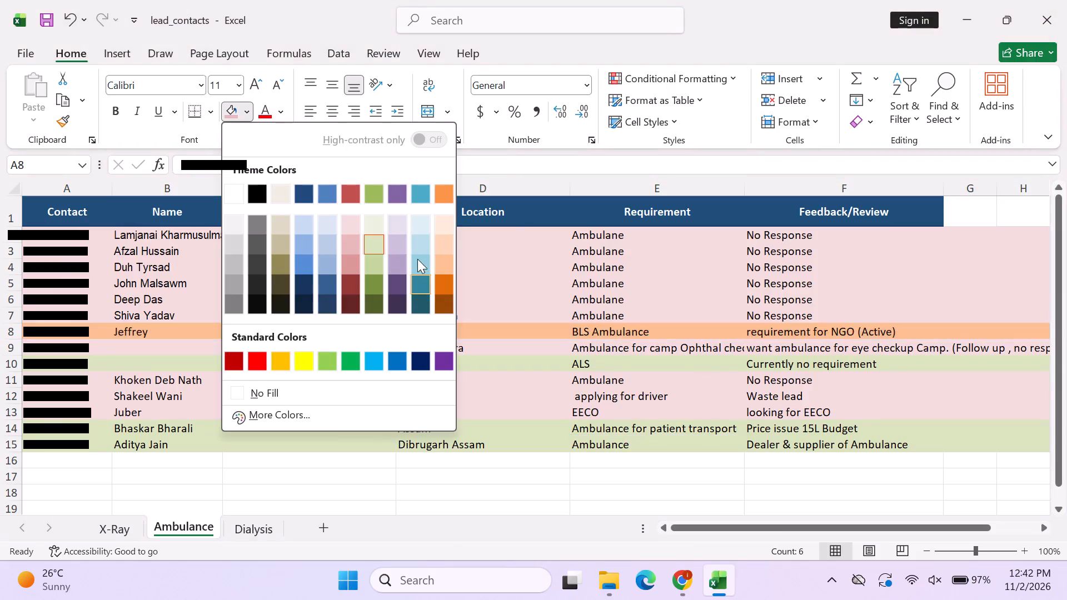
{"action": "left_click", "coordinate": [416, 246]}
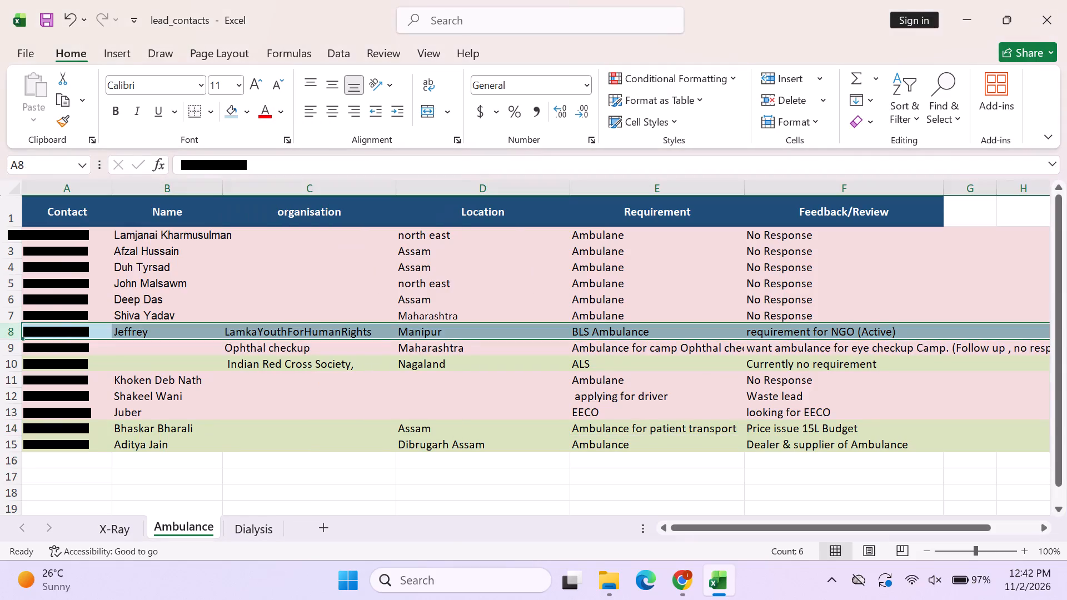
{"action": "left_click", "coordinate": [562, 459]}
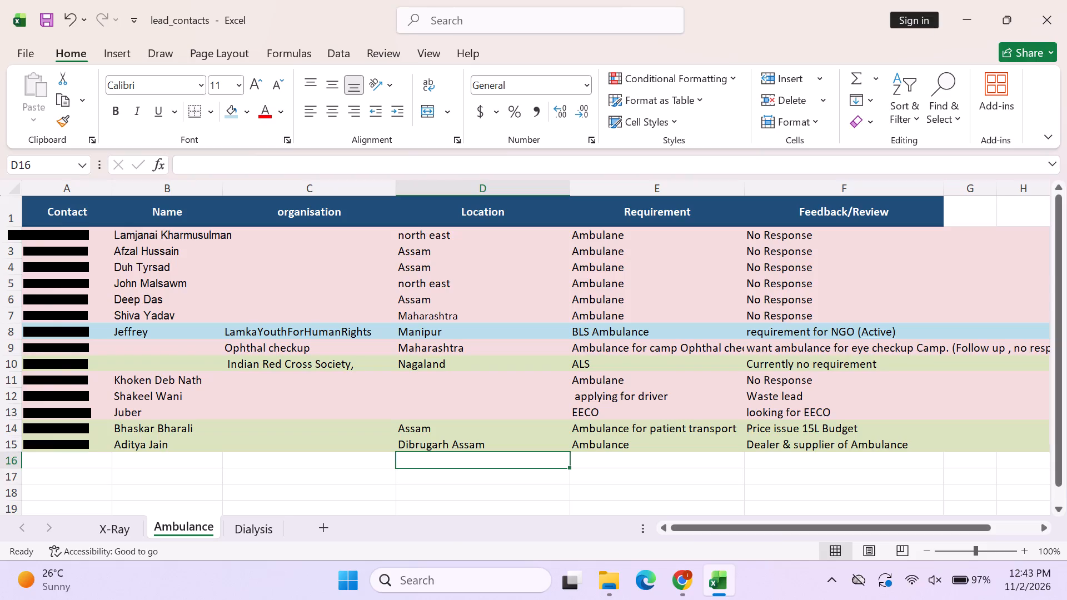
Fill the Indian Red Cross Society lead in row 10 with the lightest red theme colour used for the other pink rows.
{"action": "left_click", "coordinate": [9, 364]}
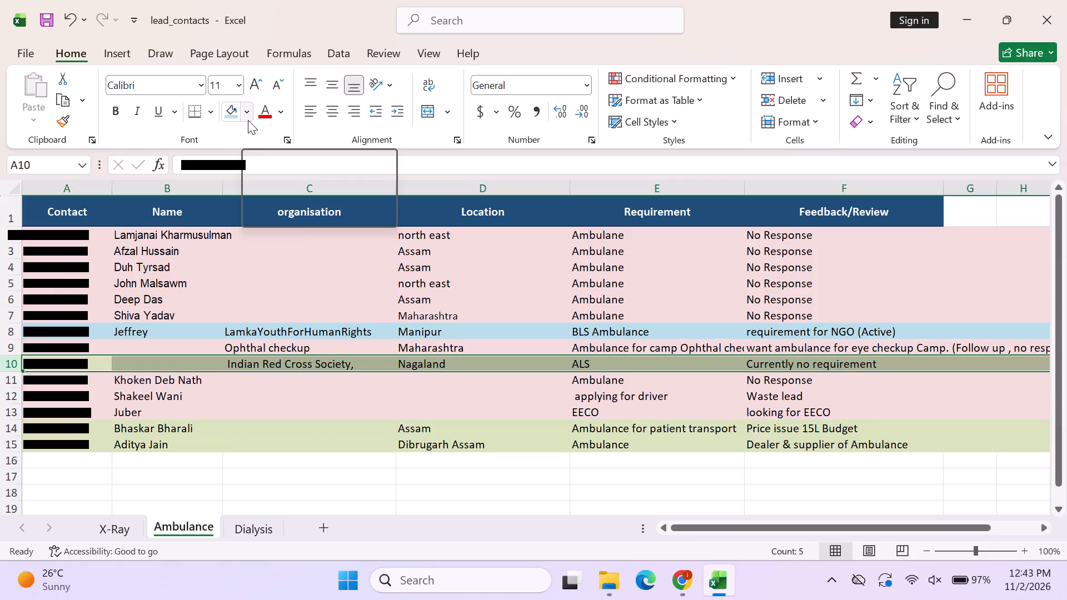
{"action": "left_click", "coordinate": [711, 408]}
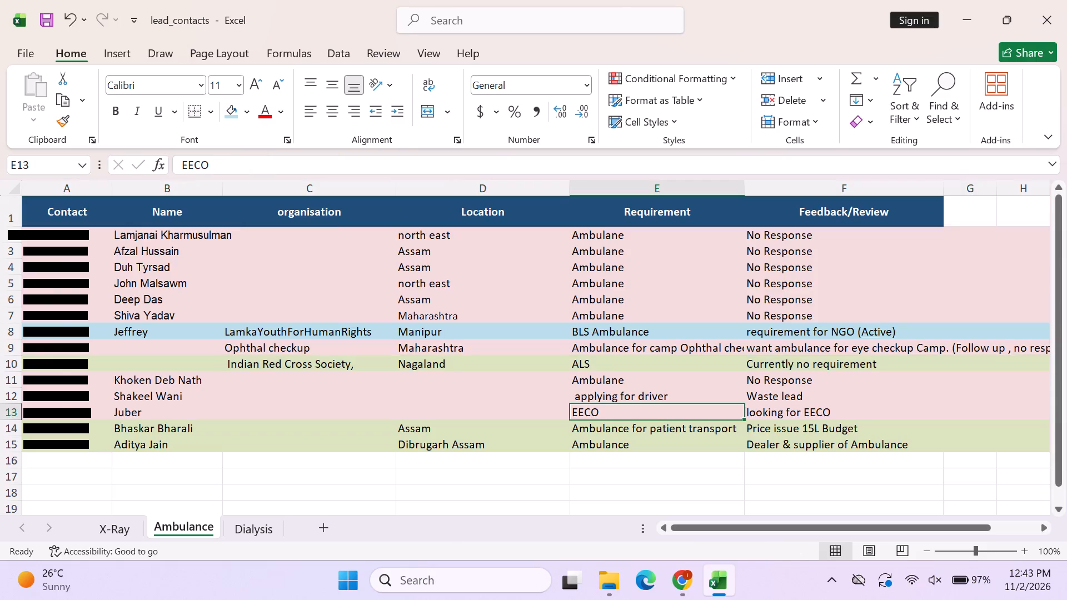
{"action": "left_click", "coordinate": [7, 365]}
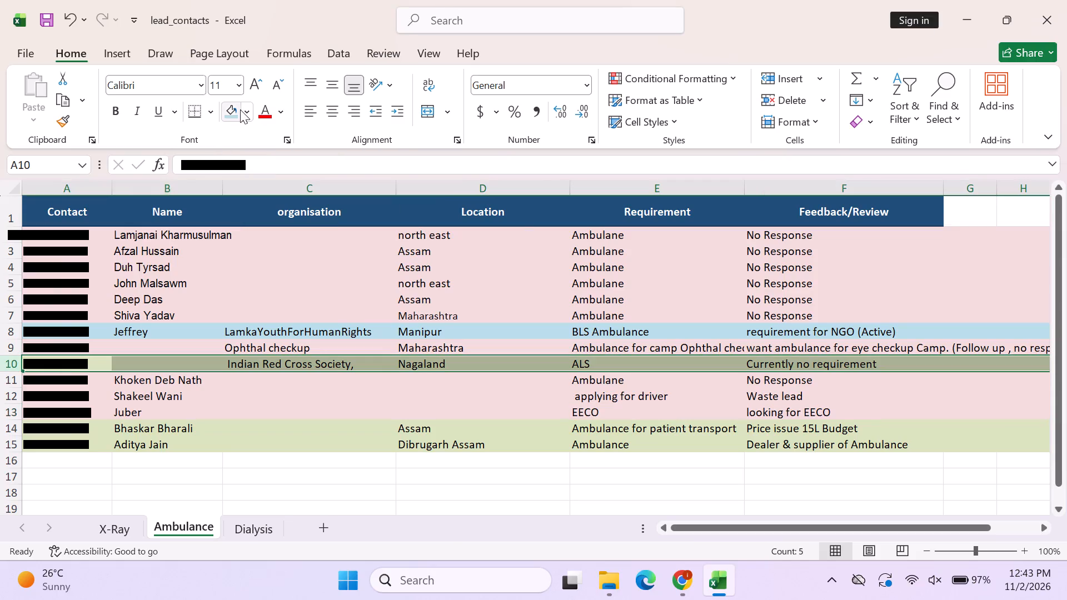
{"action": "left_click", "coordinate": [243, 109]}
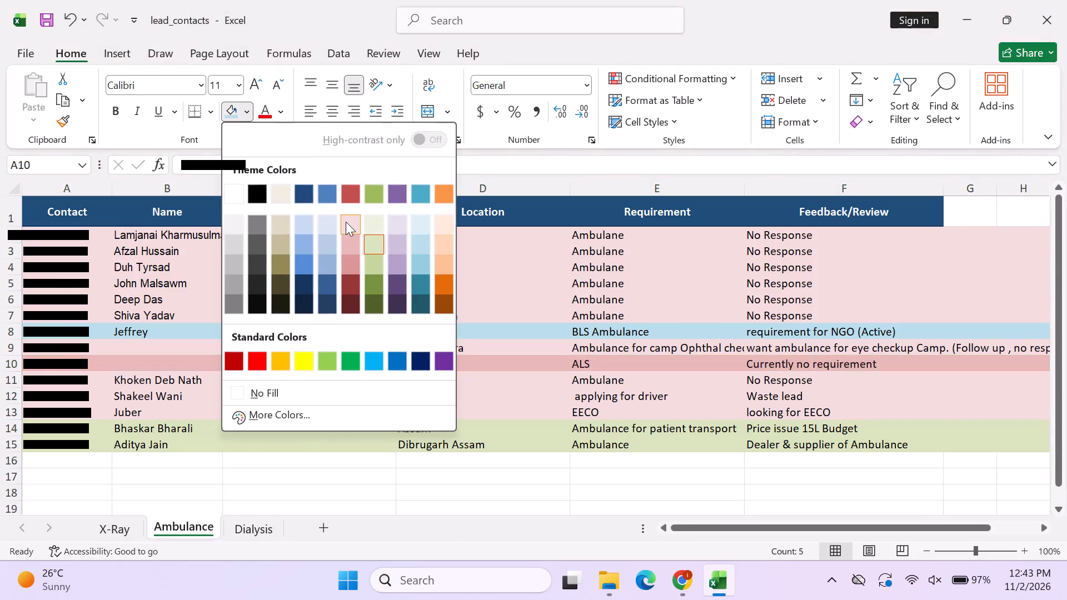
{"action": "left_click", "coordinate": [346, 222]}
{"action": "left_click", "coordinate": [567, 503]}
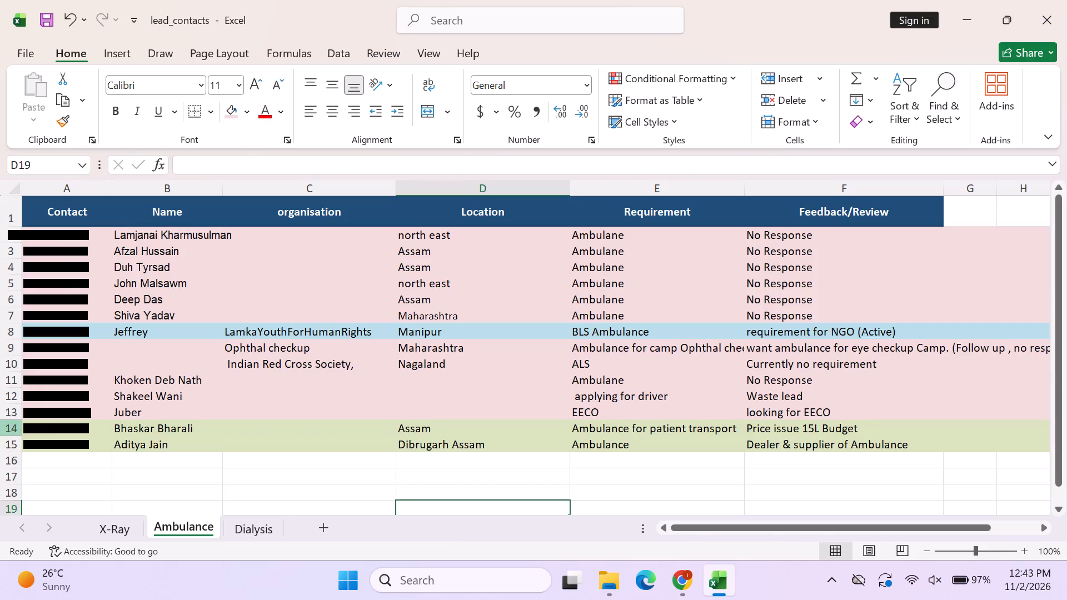
Fill the Ambulance sheet's lead rows 14 and 15 with the same lightest red theme colour.
{"action": "left_click_drag", "start_coordinate": [8, 429], "coordinate": [9, 442]}
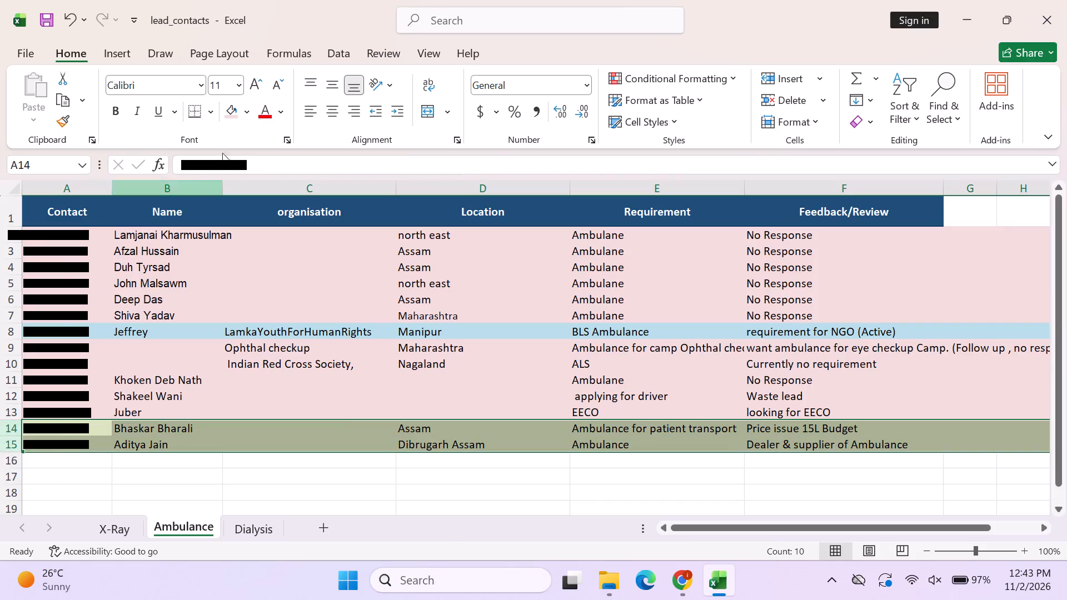
{"action": "left_click", "coordinate": [227, 113]}
{"action": "left_click", "coordinate": [478, 473]}
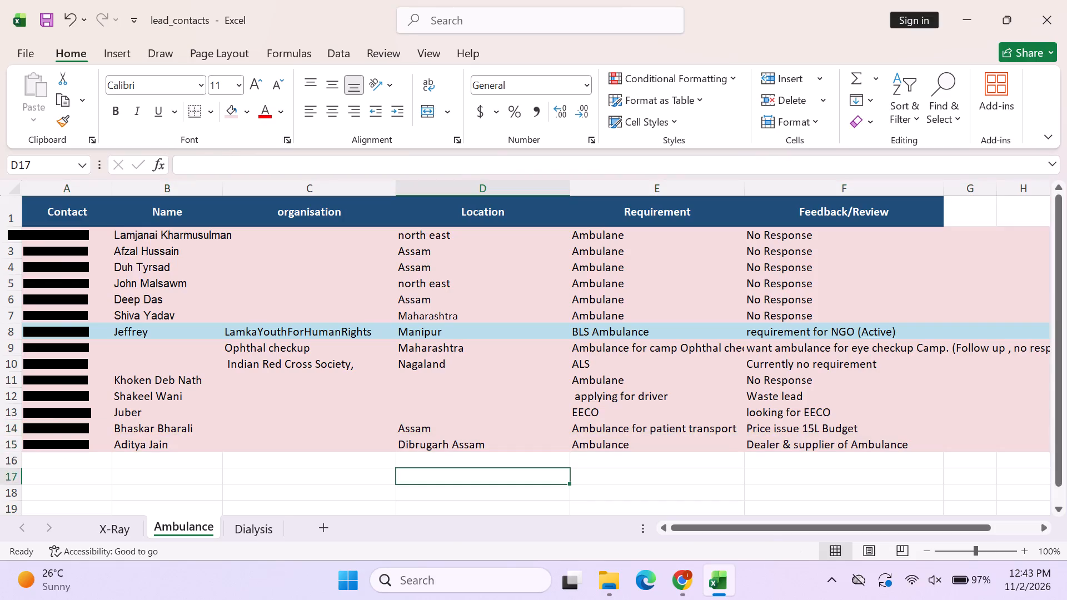
Fill the Ophthal checkup follow-up lead in row 9 with the second-lightest green theme colour.
{"action": "left_click", "coordinate": [11, 348]}
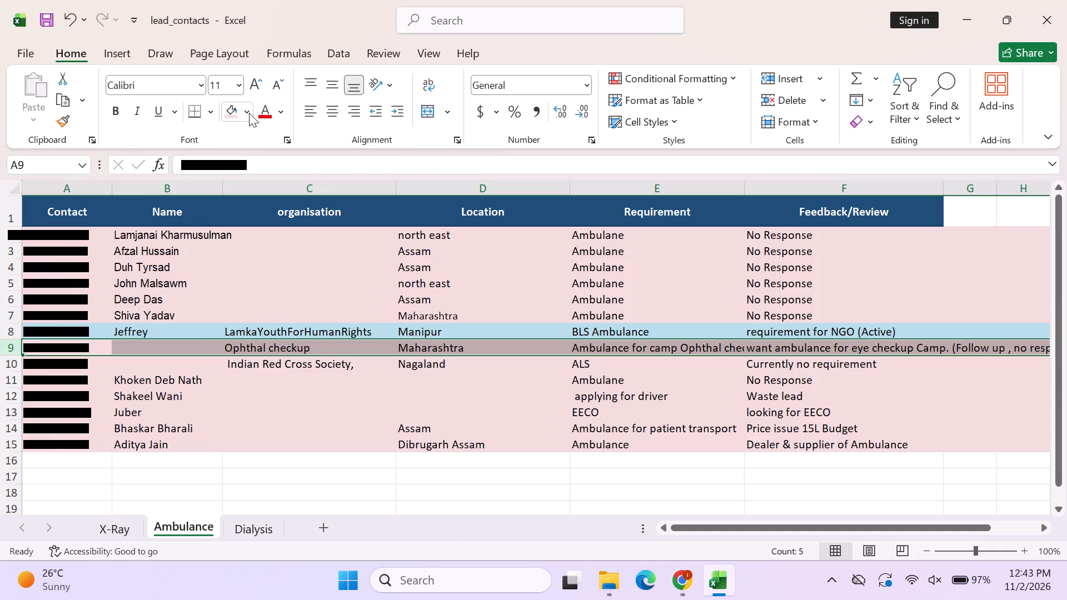
{"action": "left_click", "coordinate": [249, 113]}
{"action": "left_click", "coordinate": [369, 241]}
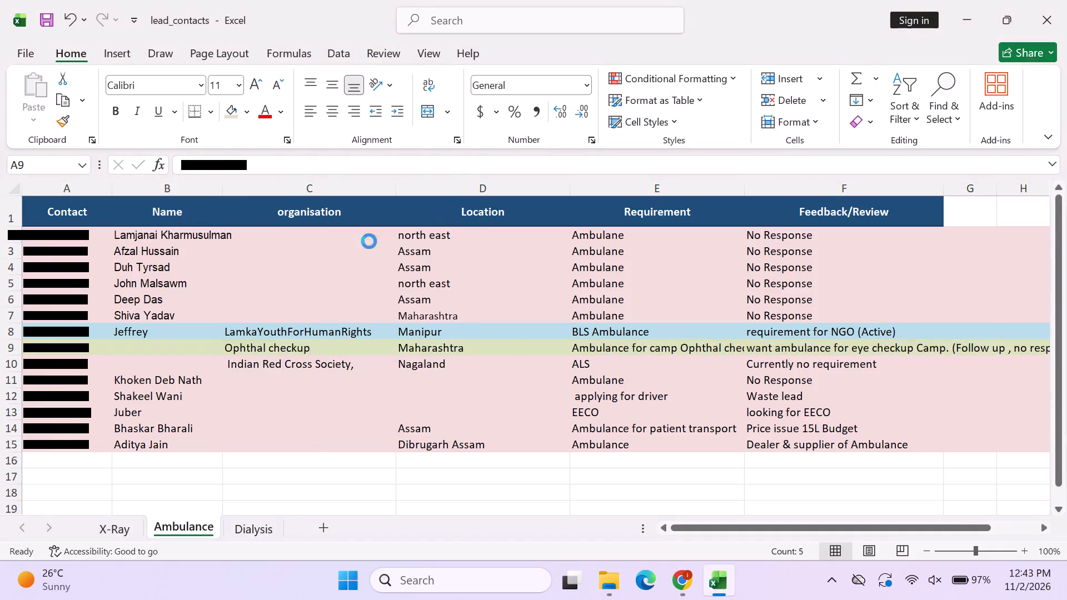
{"action": "left_click", "coordinate": [585, 489]}
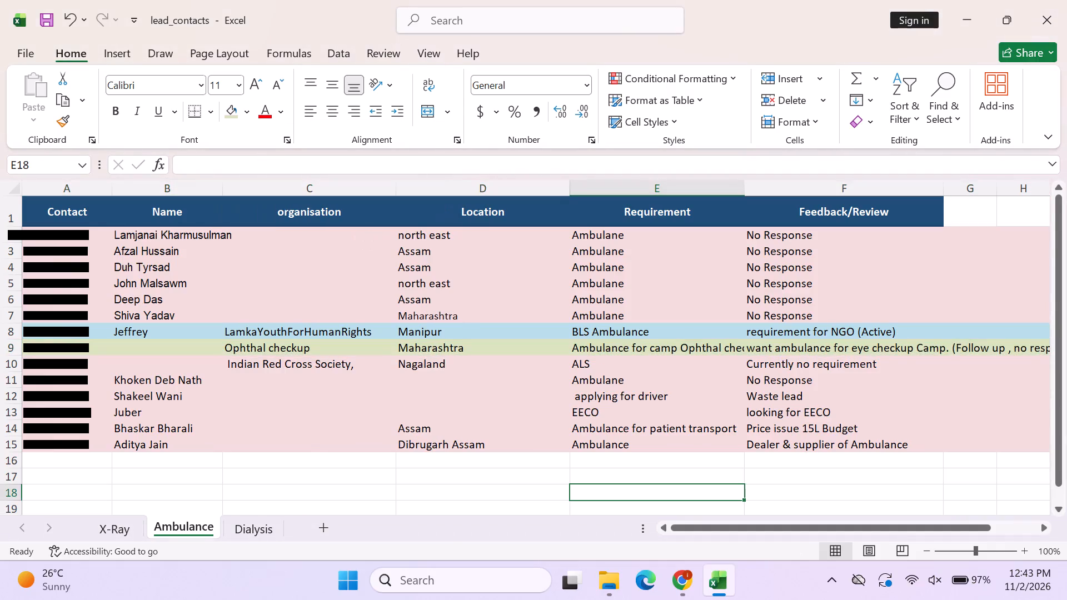
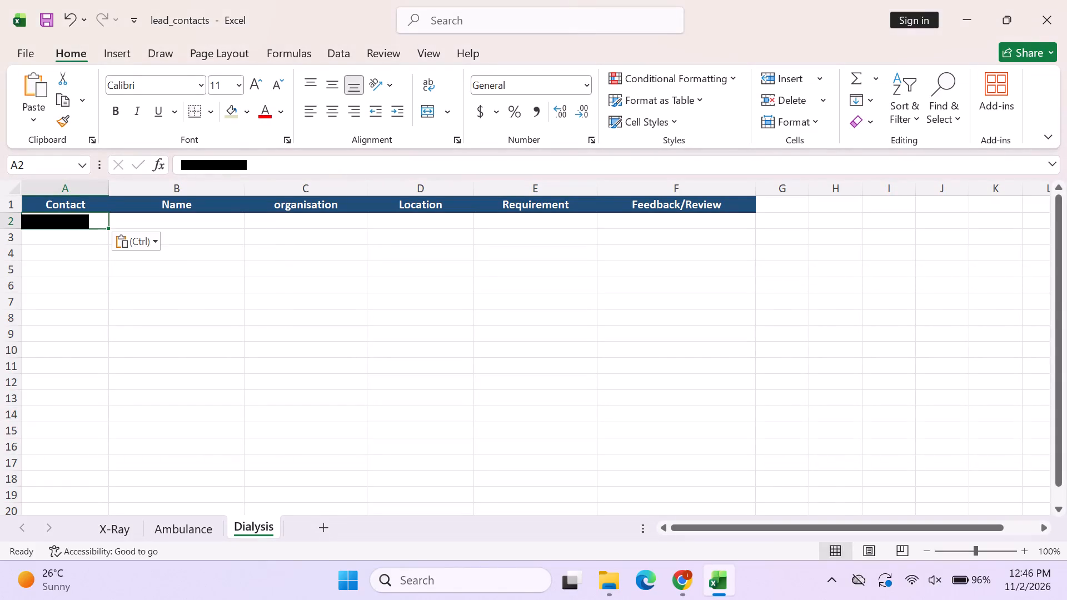
Enter Imphal as the location of the lead in row 2 of the Dialysis sheet.
{"action": "left_click", "coordinate": [400, 223]}
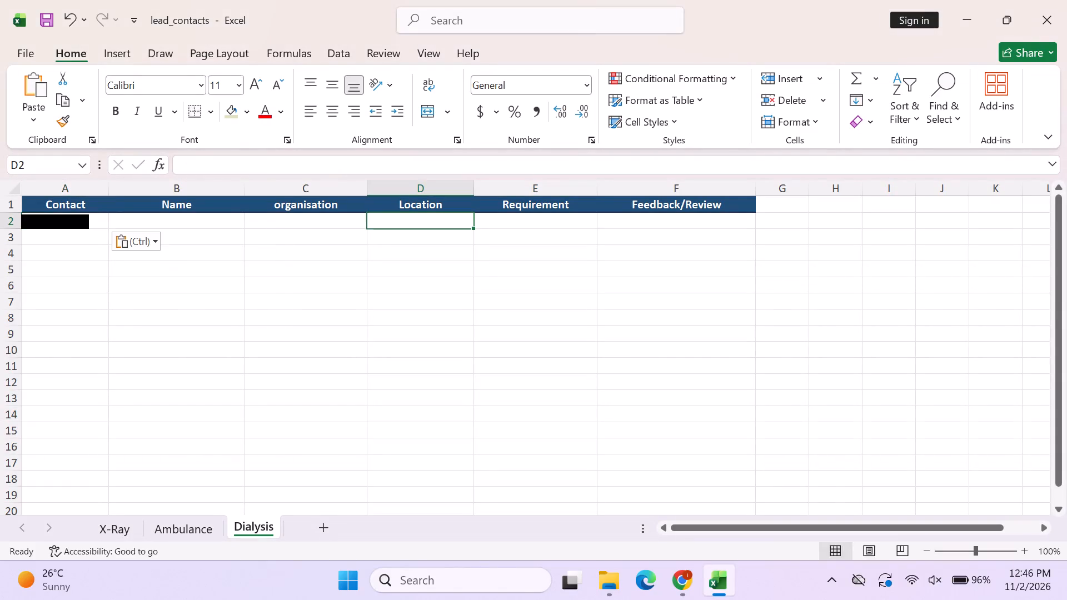
{"action": "key", "text": "i"}
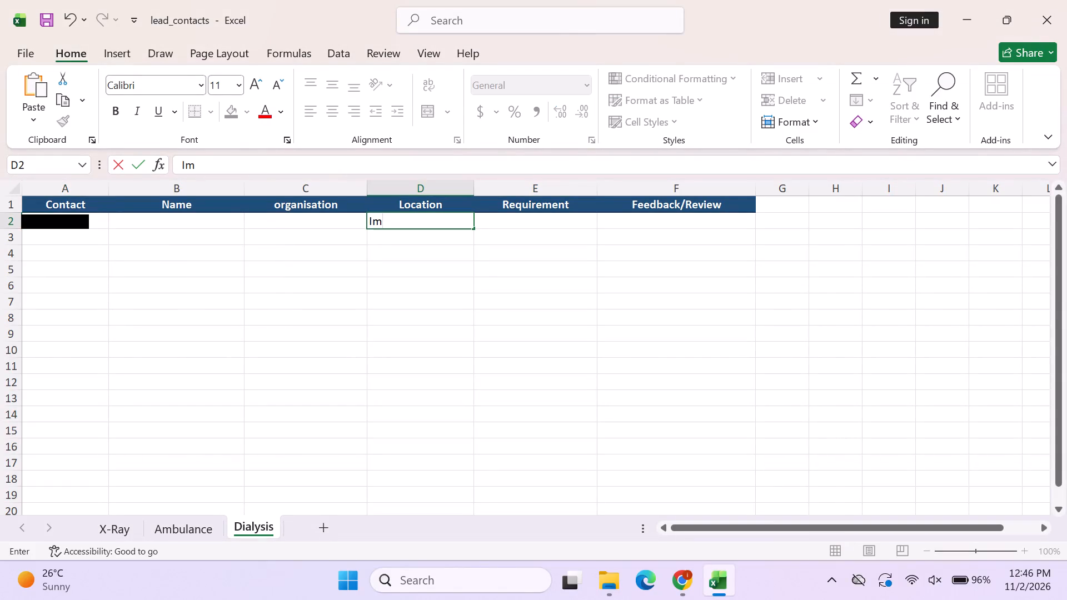
{"action": "key", "text": "p"}
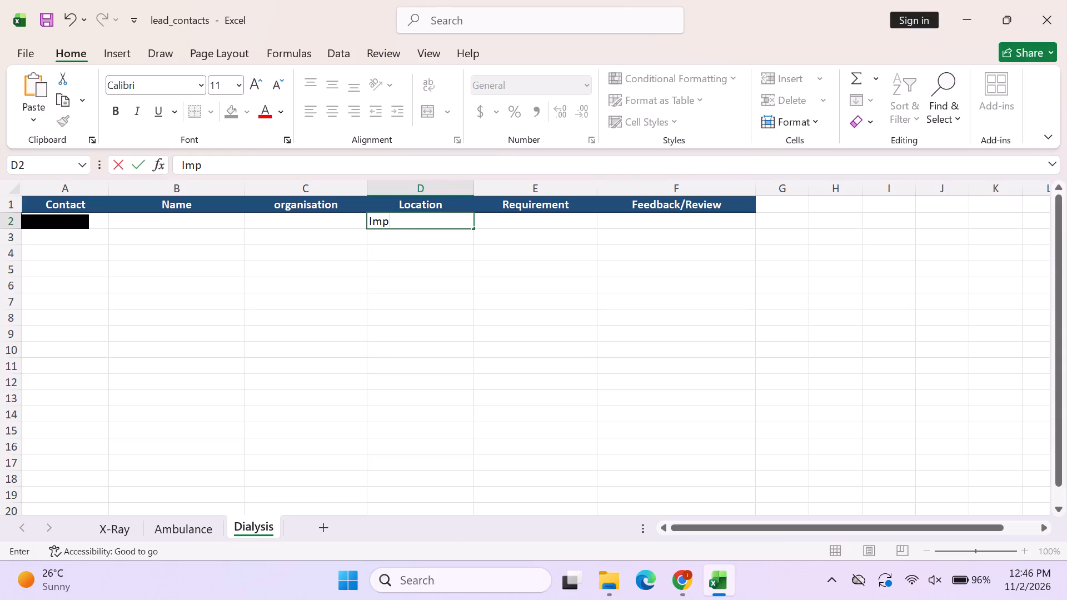
{"action": "type", "text": "hal"}
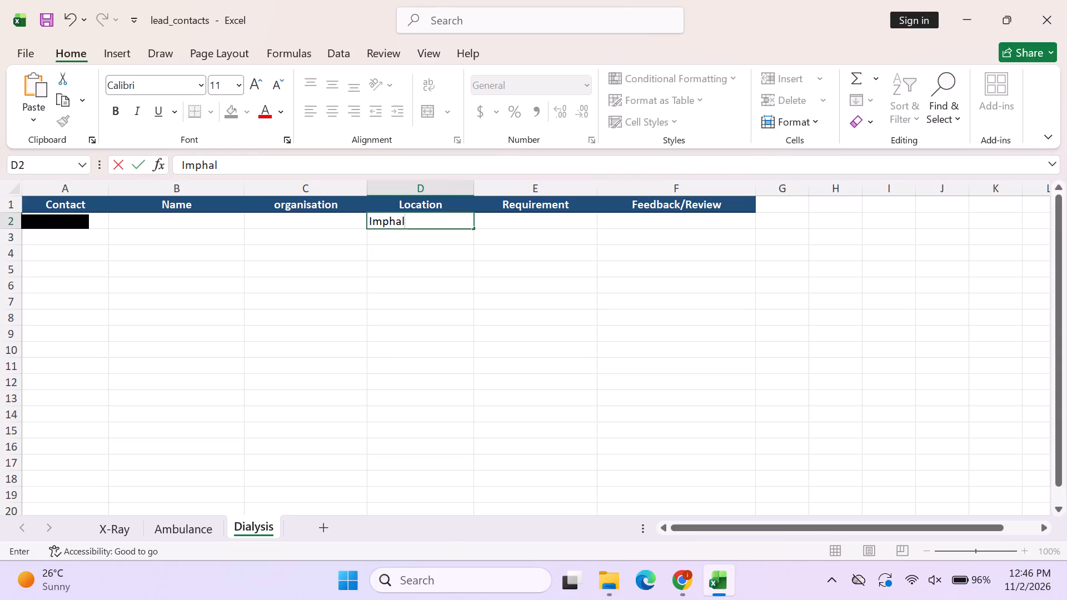
{"action": "left_click", "coordinate": [398, 284]}
Enter Dialysis Machine as the requirement of the lead in row 2 of the Dialysis sheet.
{"action": "left_click", "coordinate": [497, 229]}
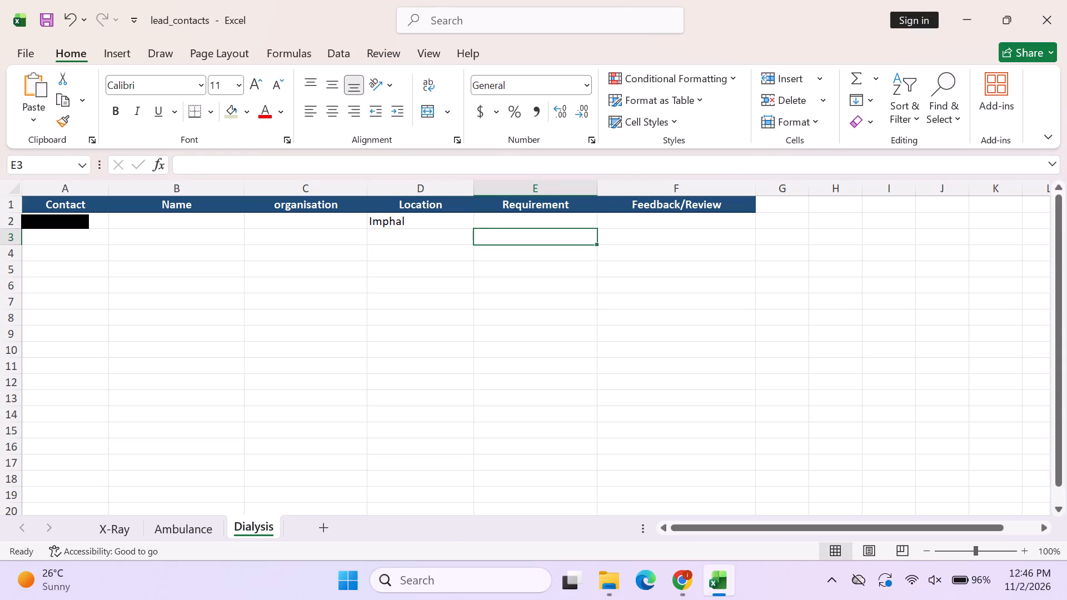
{"action": "left_click", "coordinate": [498, 218]}
{"action": "key", "text": "d"}
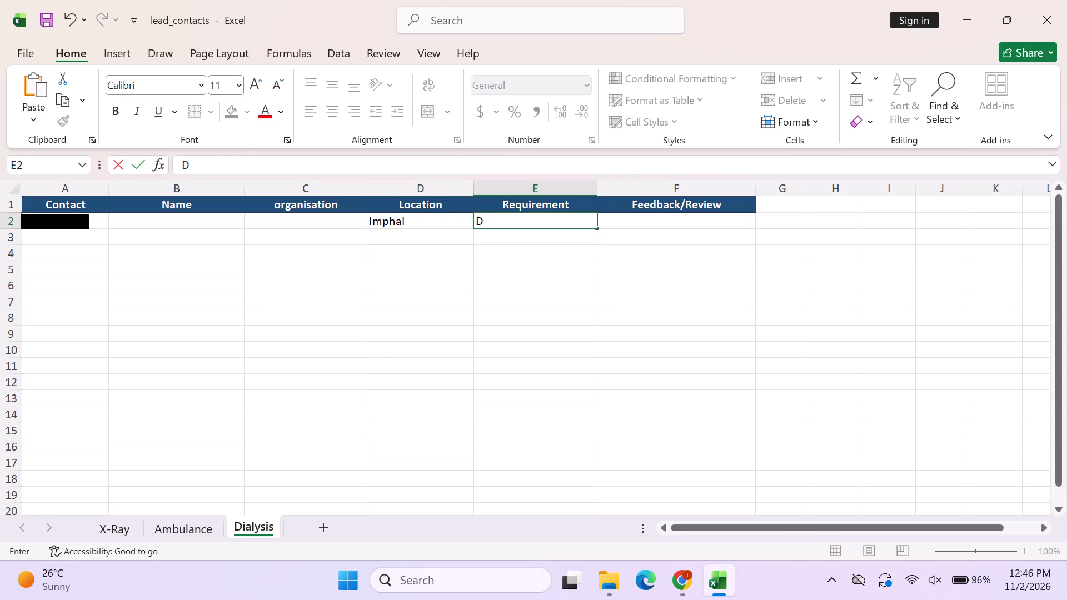
{"action": "type", "text": "ia"}
{"action": "type", "text": "lysis"}
{"action": "left_click", "coordinate": [508, 261]}
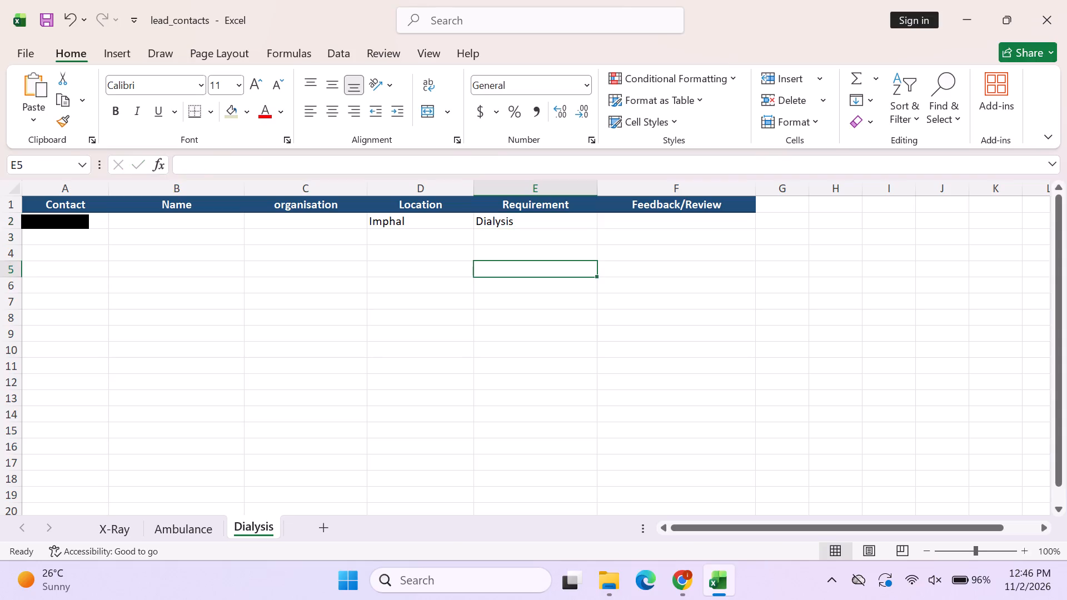
{"action": "double_click", "coordinate": [531, 219]}
{"action": "key", "text": "space"}
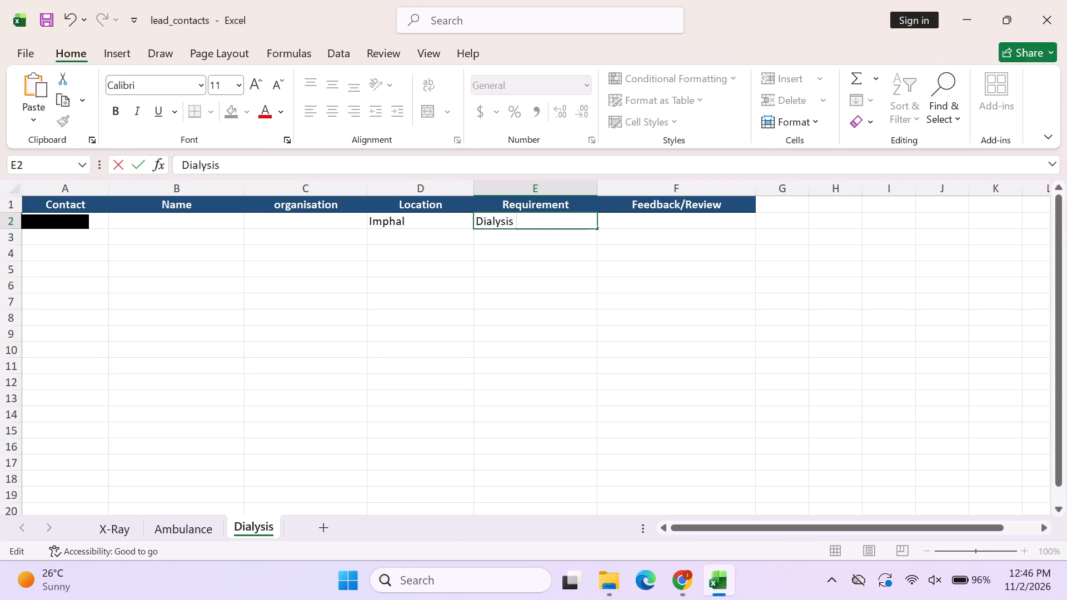
{"action": "type", "text": "achine"}
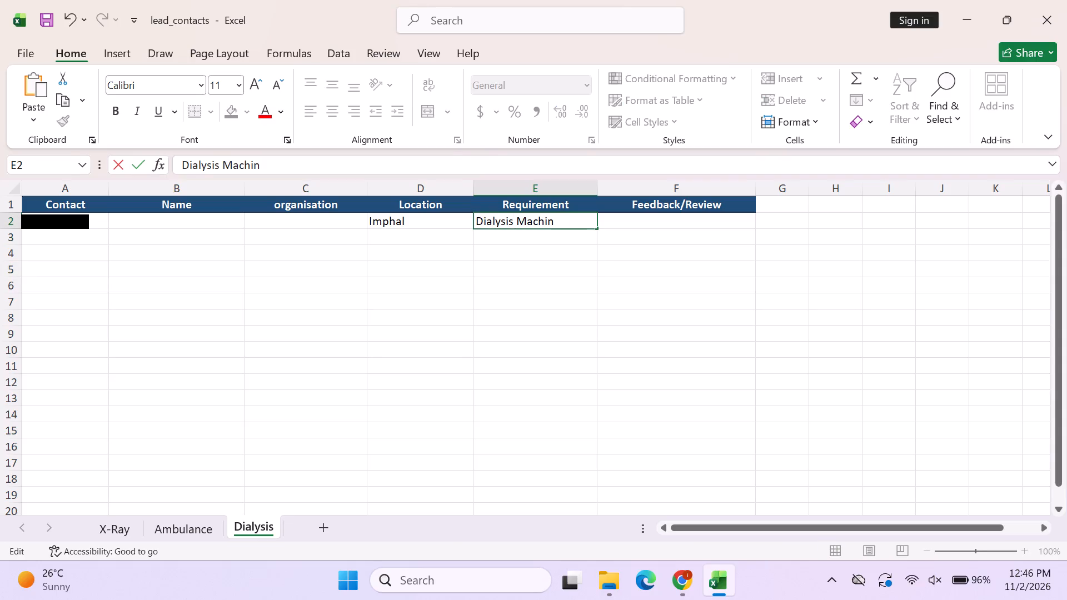
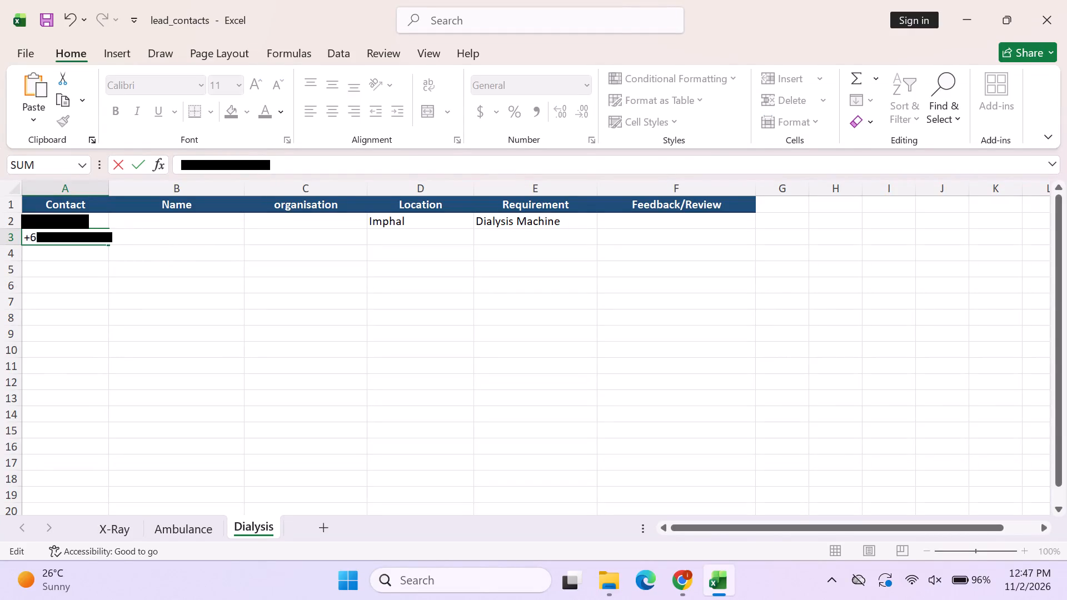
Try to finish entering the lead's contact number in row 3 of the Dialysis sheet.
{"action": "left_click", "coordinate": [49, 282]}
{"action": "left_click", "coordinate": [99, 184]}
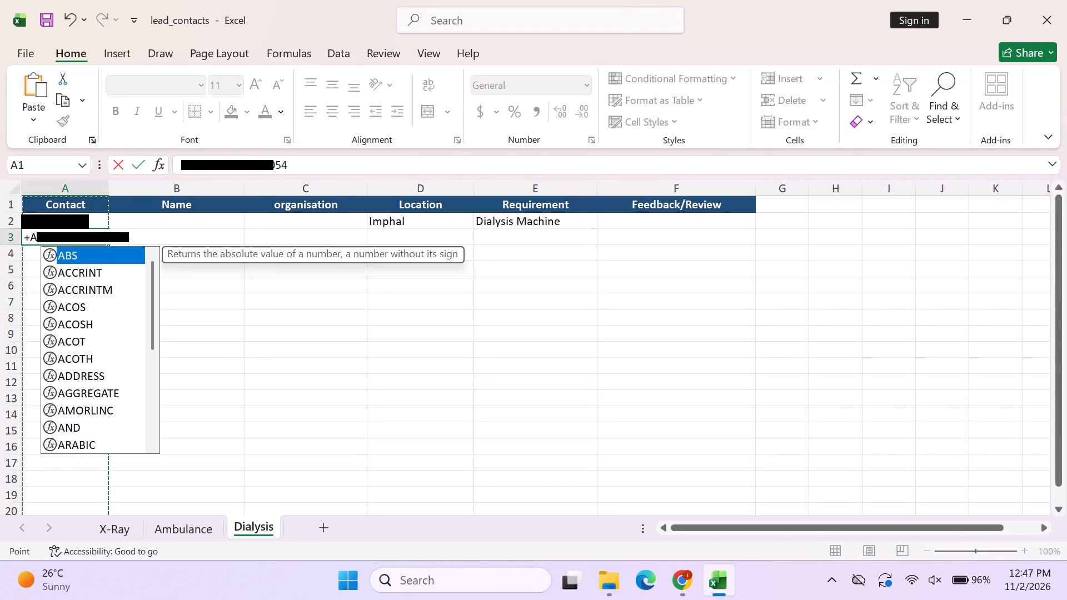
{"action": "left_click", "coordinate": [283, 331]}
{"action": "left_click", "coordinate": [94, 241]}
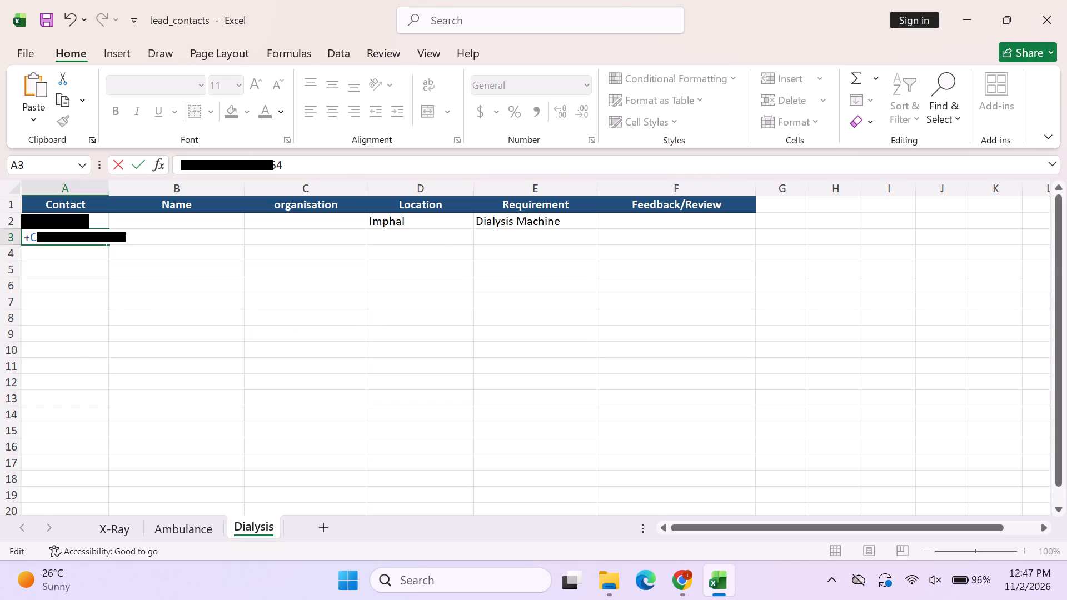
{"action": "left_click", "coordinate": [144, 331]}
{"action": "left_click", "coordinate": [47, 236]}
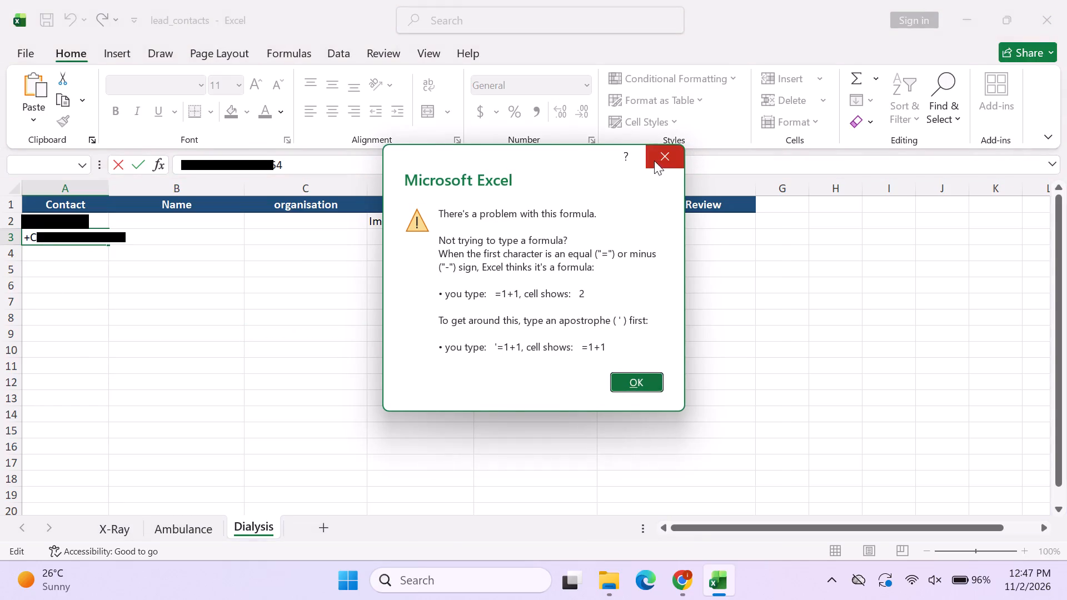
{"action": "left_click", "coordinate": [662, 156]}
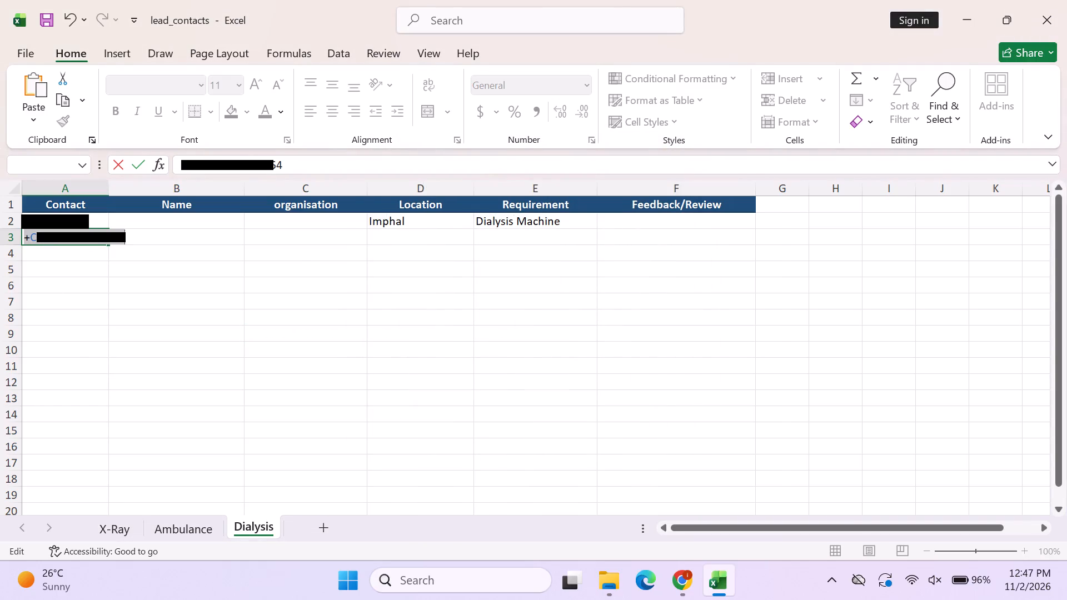
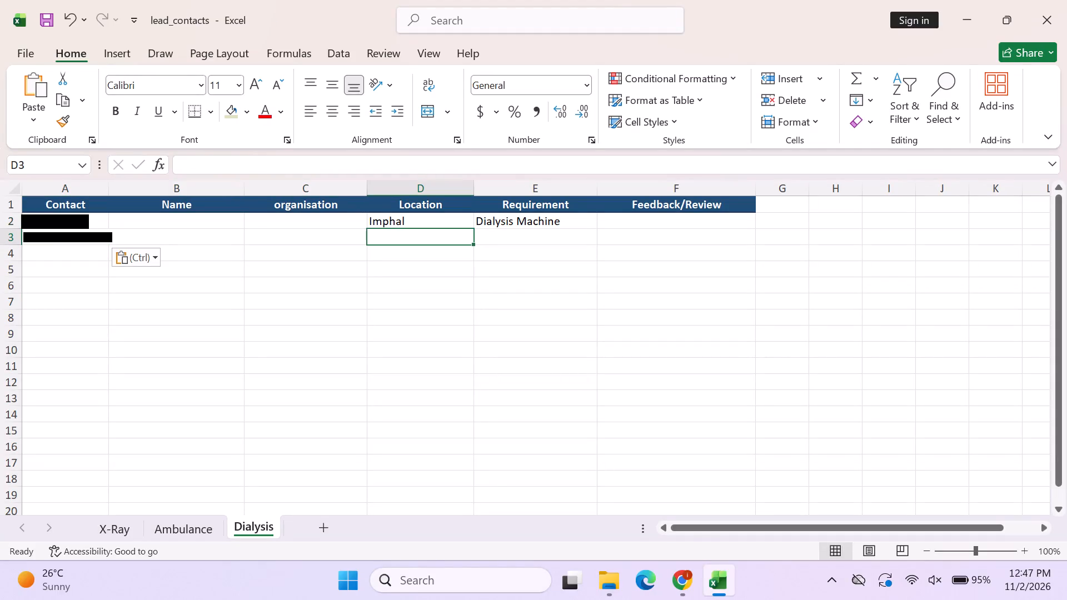
Enter Nagpur as the location for the lead in row 3 of the Dialysis sheet.
{"action": "key", "text": "n"}
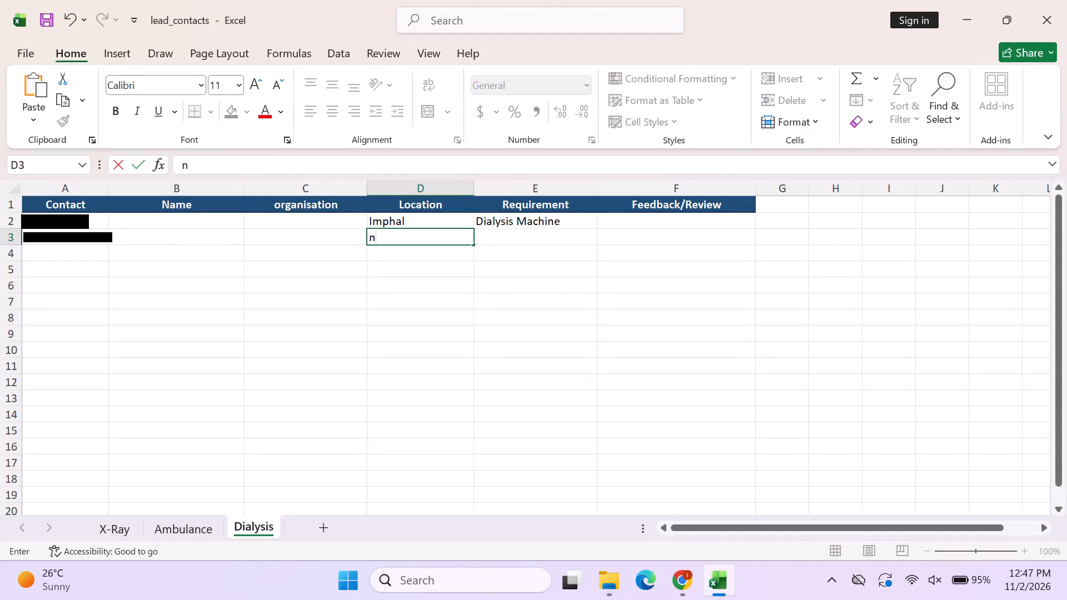
{"action": "key", "text": "n"}
{"action": "type", "text": "agpur"}
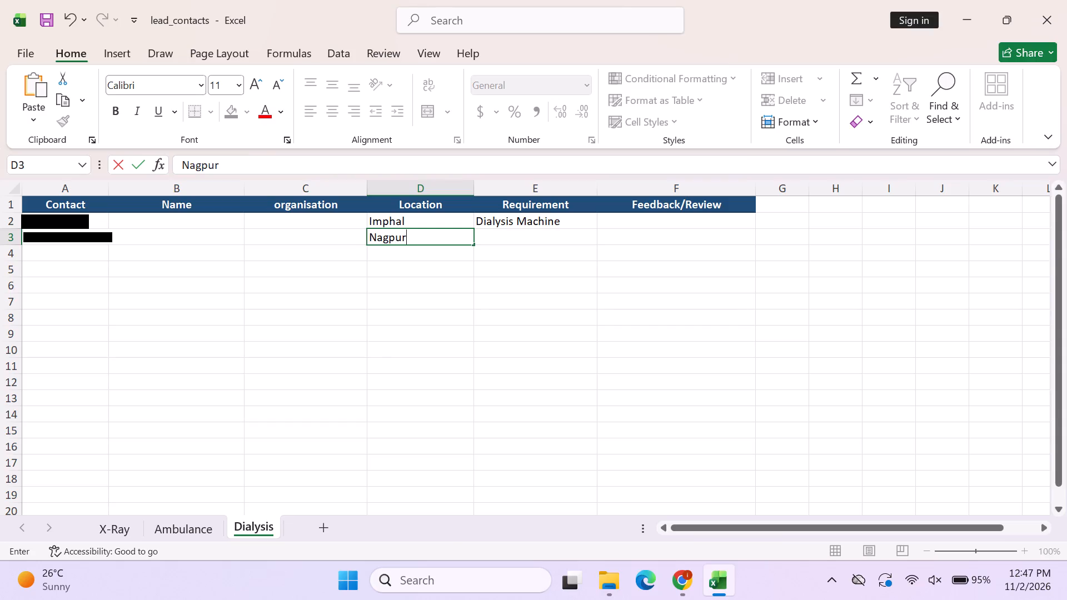
{"action": "left_click", "coordinate": [386, 296]}
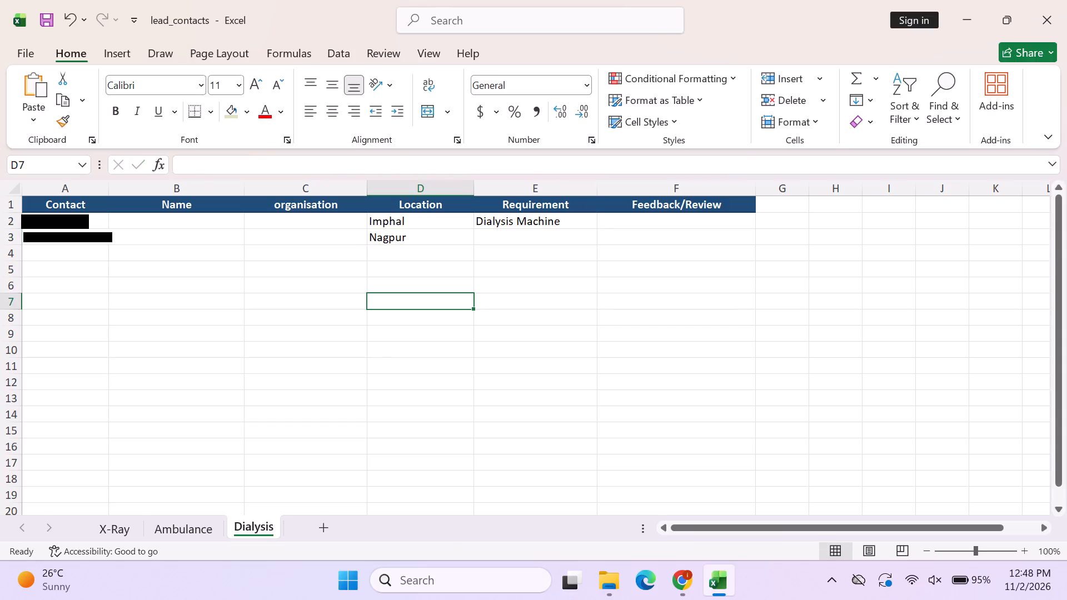
Fill the Dialysis Machine requirement from row 2 down into row 3.
{"action": "left_click", "coordinate": [548, 226]}
{"action": "left_click_drag", "start_coordinate": [595, 228], "coordinate": [595, 236]}
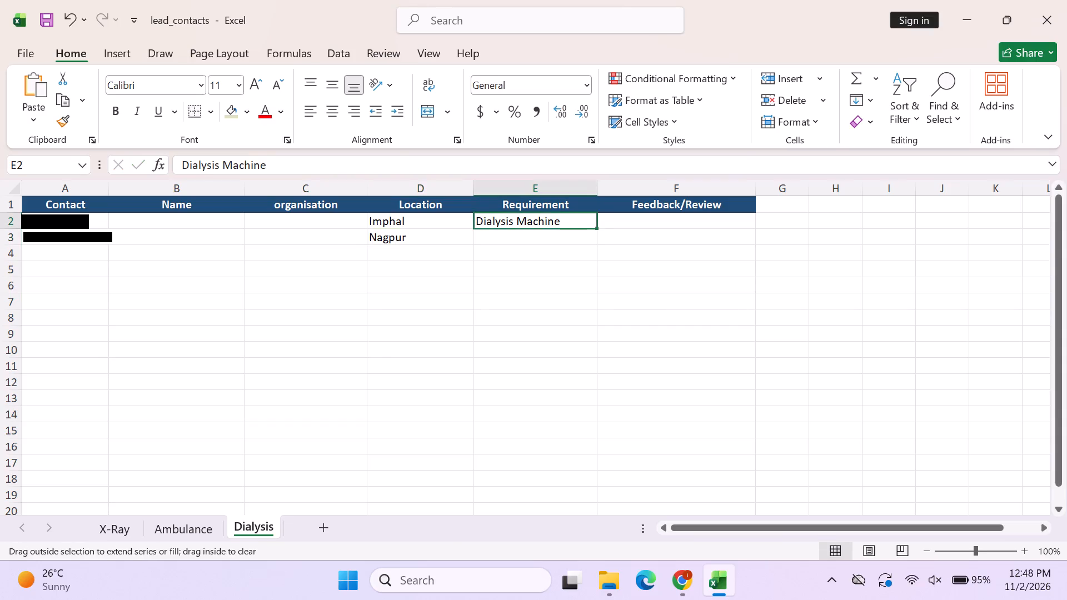
{"action": "left_click_drag", "start_coordinate": [595, 236], "coordinate": [595, 241]}
{"action": "left_click", "coordinate": [529, 282]}
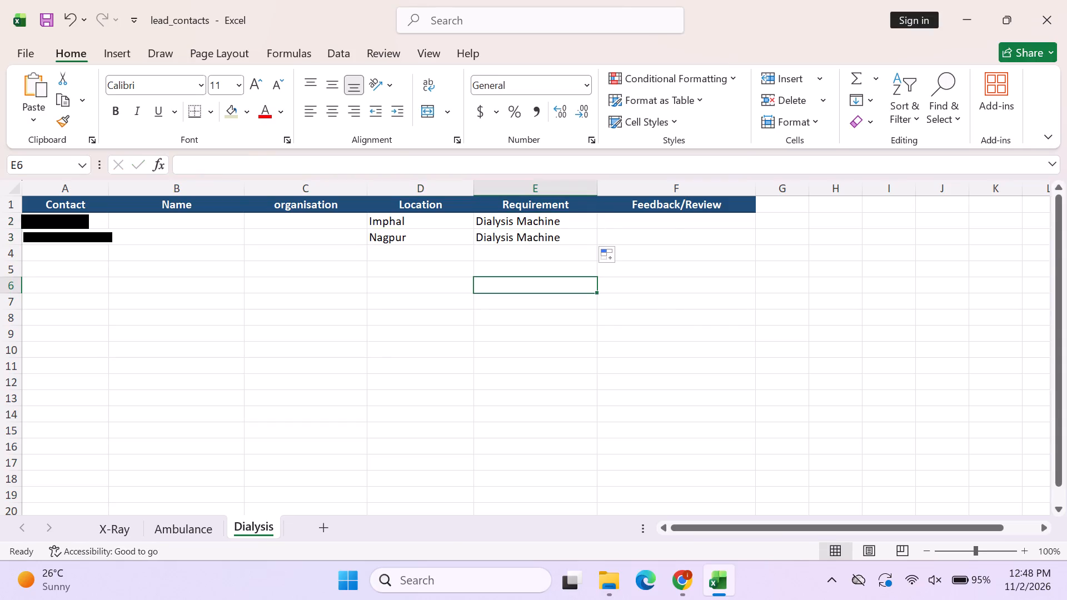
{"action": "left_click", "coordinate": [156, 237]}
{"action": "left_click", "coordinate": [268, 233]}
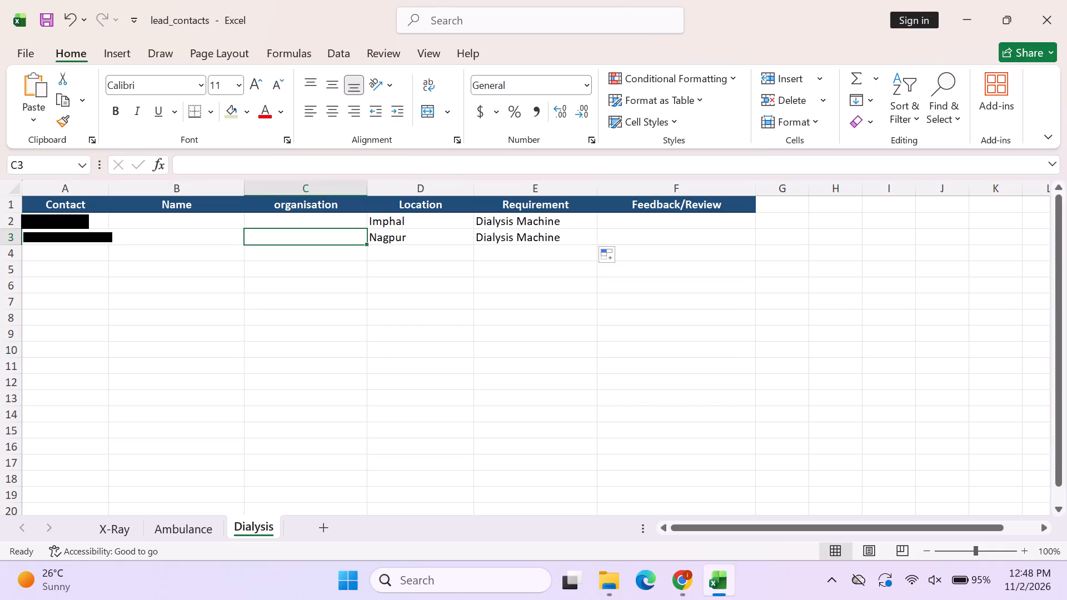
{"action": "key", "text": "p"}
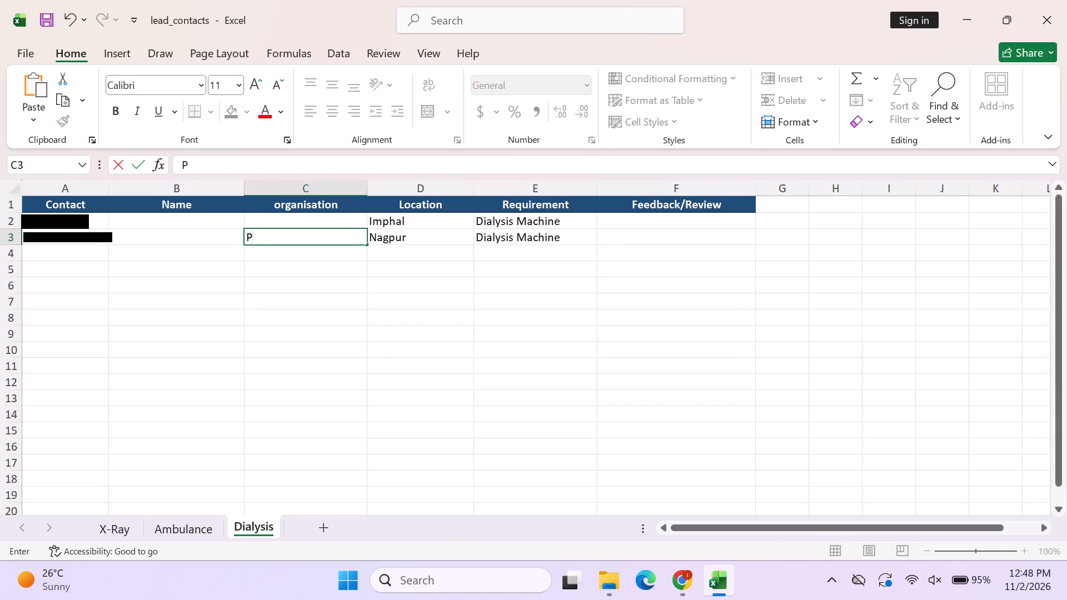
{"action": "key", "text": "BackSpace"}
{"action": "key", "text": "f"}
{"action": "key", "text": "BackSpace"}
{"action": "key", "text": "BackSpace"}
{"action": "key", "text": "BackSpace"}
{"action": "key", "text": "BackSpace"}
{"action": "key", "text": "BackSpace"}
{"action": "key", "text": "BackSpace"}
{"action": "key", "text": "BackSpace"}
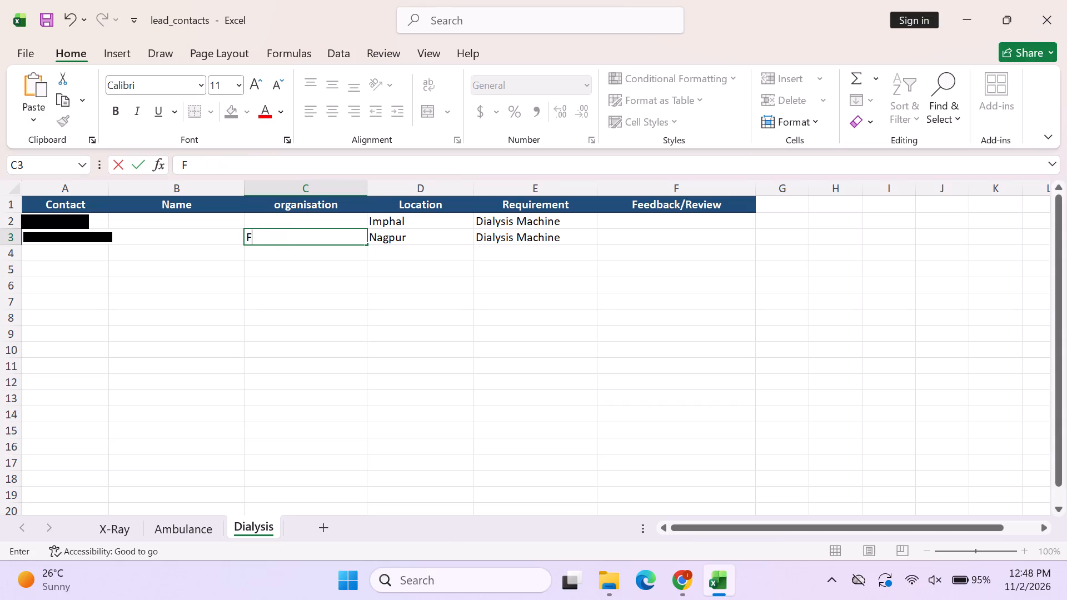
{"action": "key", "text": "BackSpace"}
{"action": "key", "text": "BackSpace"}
Enter "For private bussiness" as the feedback/review for the Nagpur lead in row 3.
{"action": "left_click", "coordinate": [639, 239]}
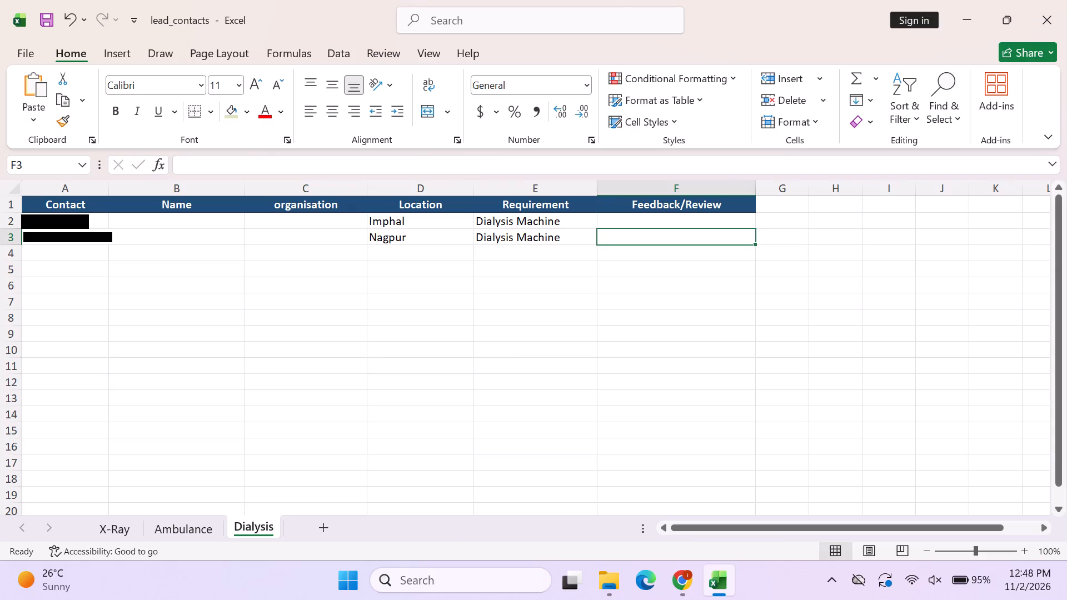
{"action": "type", "text": "FOR"}
{"action": "key", "text": "space"}
{"action": "key", "text": "BackSpace"}
{"action": "key", "text": "BackSpace"}
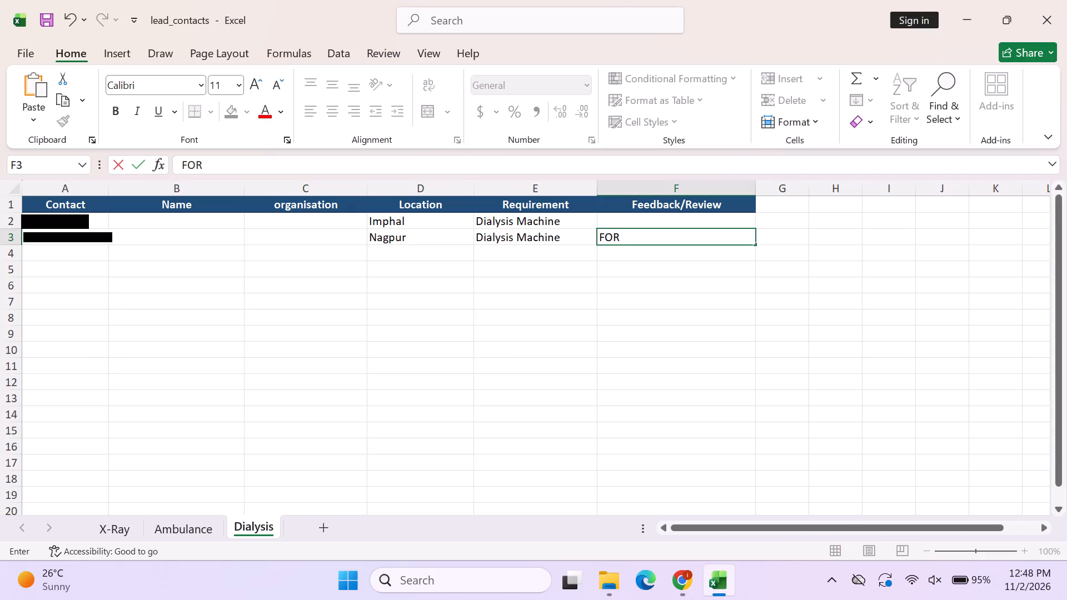
{"action": "key", "text": "BackSpace"}
{"action": "type", "text": "or"}
{"action": "key", "text": "space"}
{"action": "type", "text": "private"}
{"action": "key", "text": "space"}
{"action": "type", "text": "bussiness"}
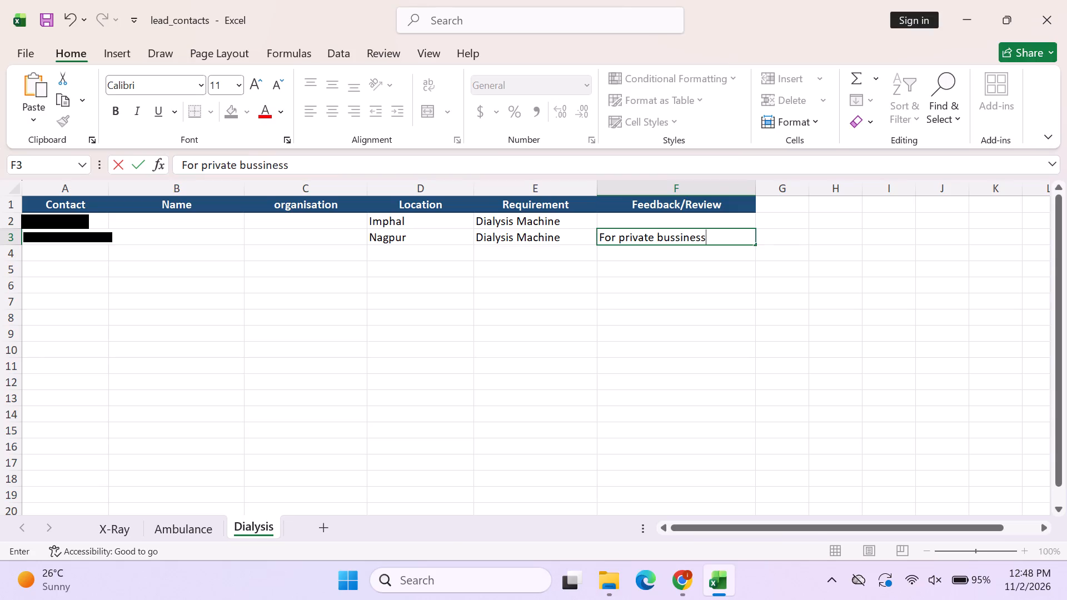
{"action": "left_click", "coordinate": [597, 292]}
Enter "Dr." as the name for the Nagpur lead in row 3.
{"action": "left_click", "coordinate": [185, 238]}
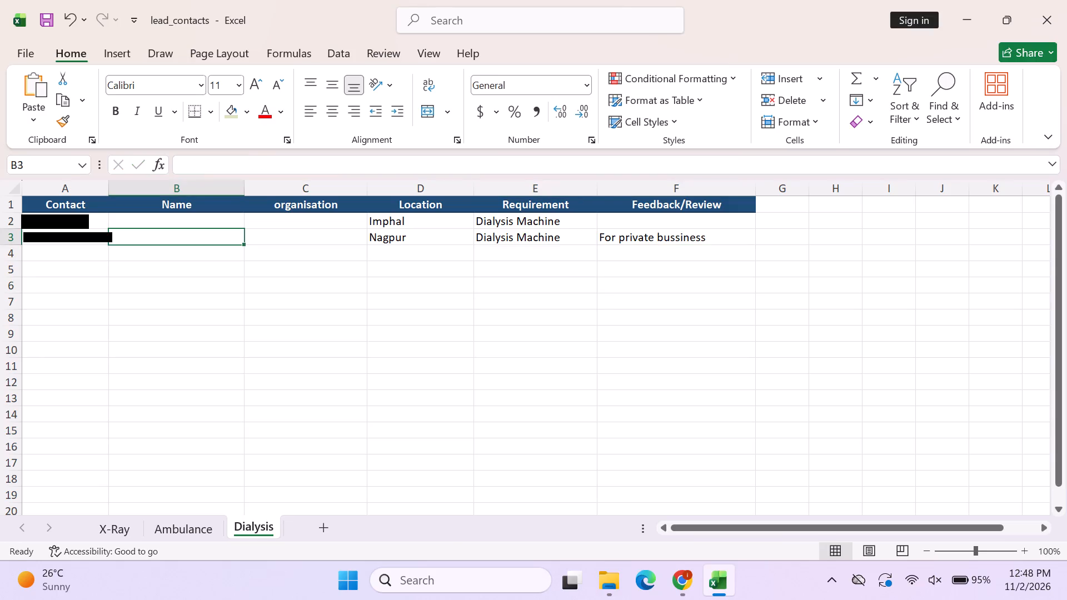
{"action": "key", "text": "d"}
{"action": "key", "text": "r"}
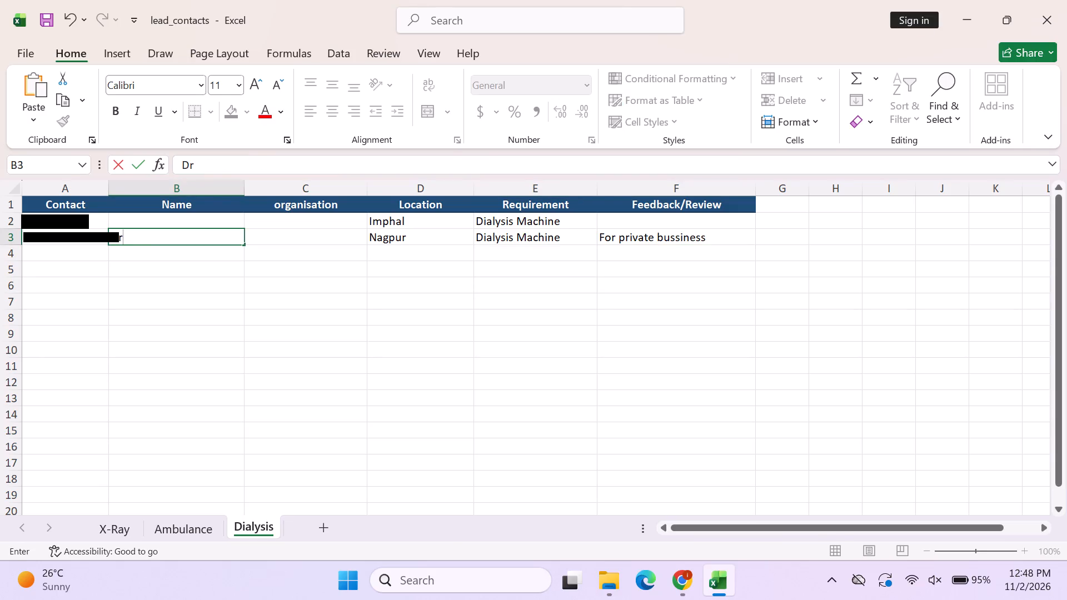
{"action": "key", "text": "period"}
{"action": "left_click", "coordinate": [183, 332]}
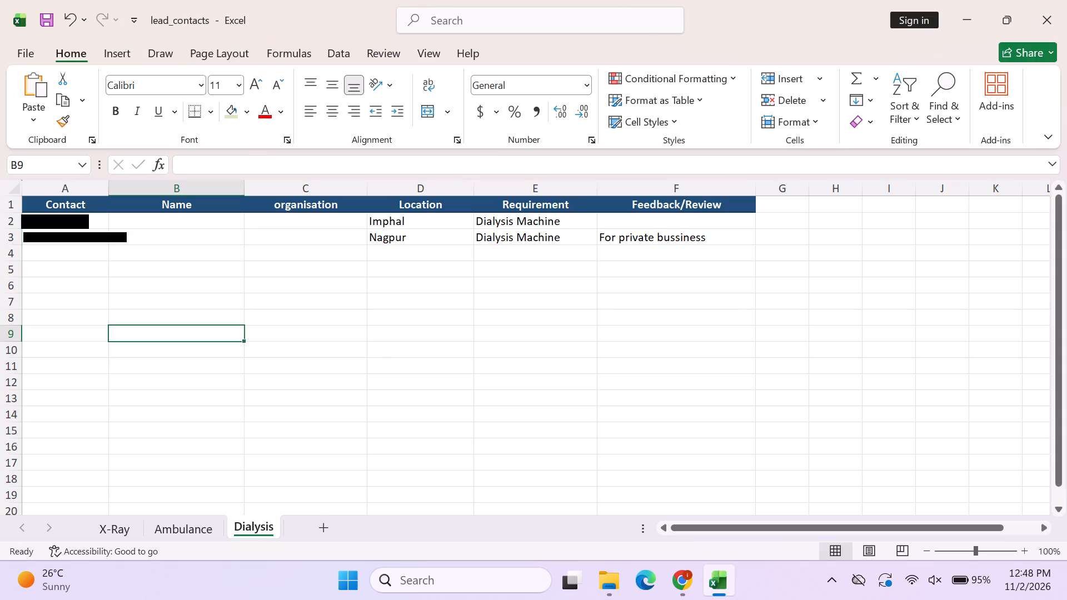
Widen the Contact column so the row 3 contact entry fits within it.
{"action": "left_click", "coordinate": [91, 191]}
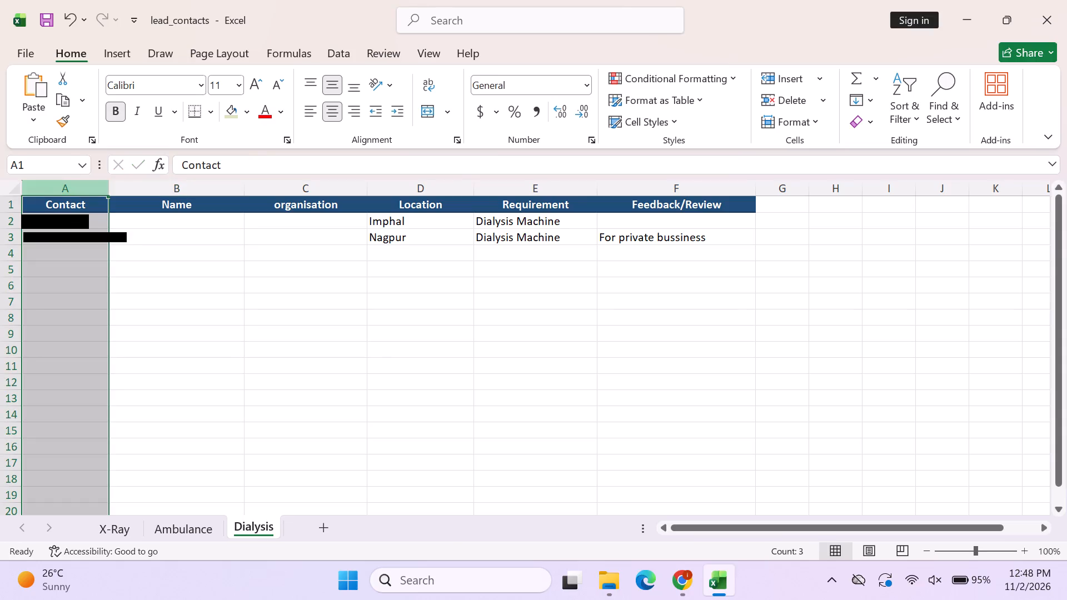
{"action": "left_click_drag", "start_coordinate": [106, 186], "coordinate": [136, 184]}
{"action": "left_click", "coordinate": [225, 353]}
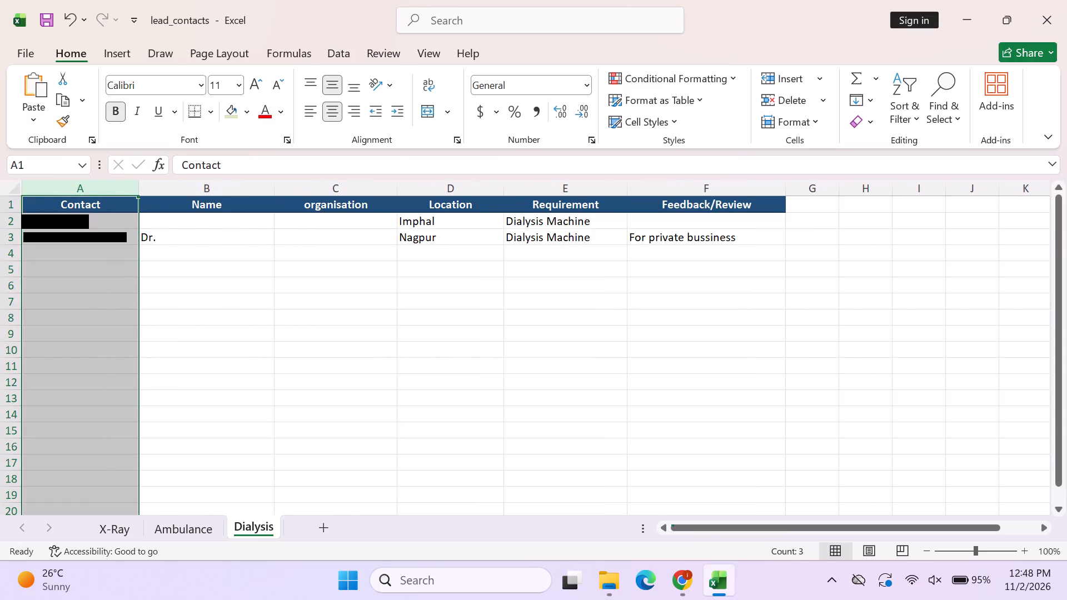
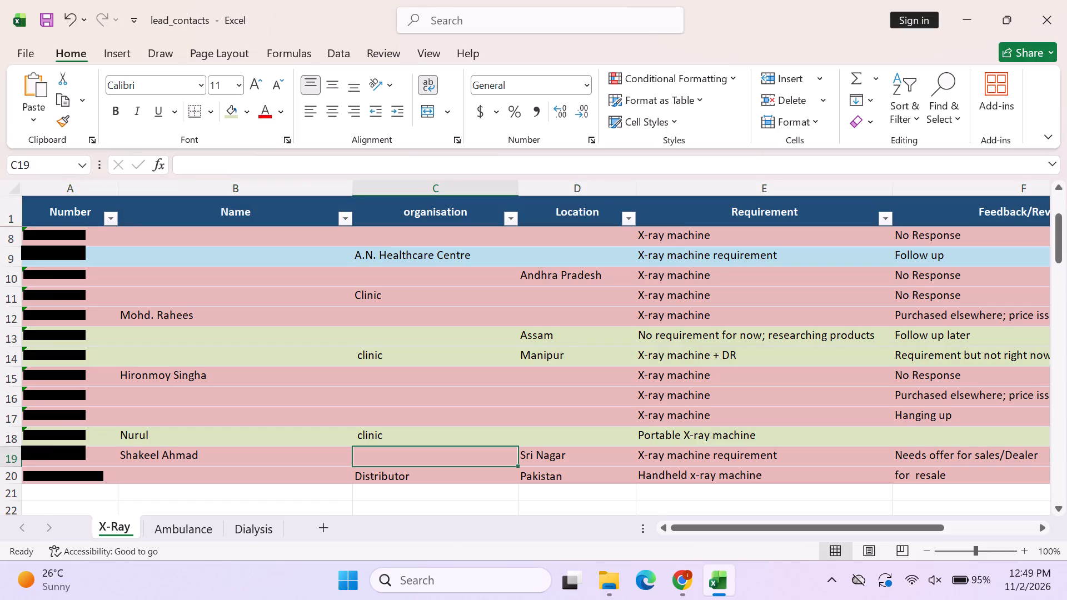
Replace the feedback/review for the Sri Nagar lead in row 19 of the X-Ray sheet with "Needs after sales service".
{"action": "double_click", "coordinate": [925, 453]}
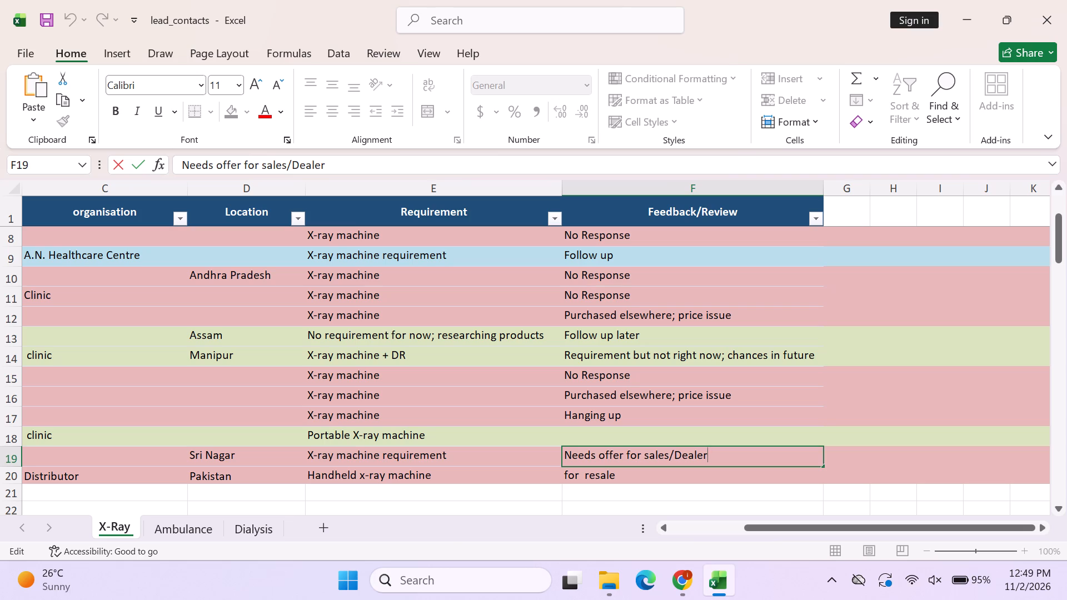
{"action": "key", "text": "BackSpace"}
{"action": "key", "text": "BackSpace"}
{"action": "key", "text": "BackSpace"}
{"action": "key", "text": "BackSpace"}
{"action": "key", "text": "BackSpace"}
{"action": "key", "text": "BackSpace"}
{"action": "key", "text": "BackSpace"}
{"action": "key", "text": "BackSpace"}
{"action": "key", "text": "BackSpace"}
{"action": "key", "text": "BackSpace"}
{"action": "key", "text": "BackSpace"}
{"action": "key", "text": "BackSpace"}
{"action": "key", "text": "BackSpace"}
{"action": "key", "text": "BackSpace"}
{"action": "key", "text": "BackSpace"}
{"action": "key", "text": "BackSpace"}
{"action": "key", "text": "BackSpace"}
{"action": "key", "text": "BackSpace"}
{"action": "key", "text": "BackSpace"}
{"action": "key", "text": "BackSpace"}
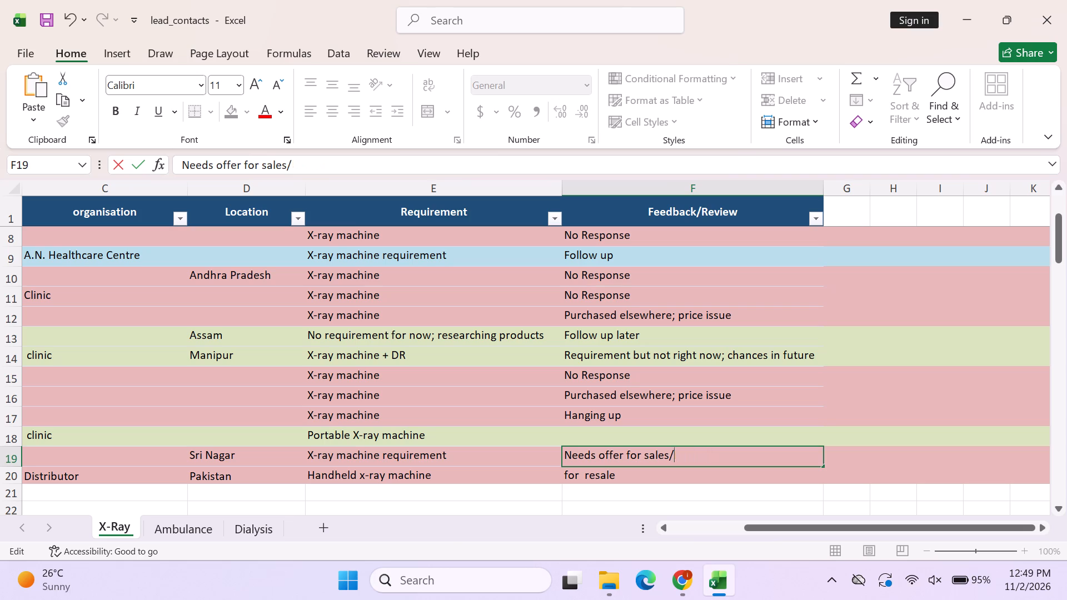
{"action": "key", "text": "BackSpace"}
{"action": "key", "text": "BackSpace"}
{"action": "key", "text": "BackSpace"}
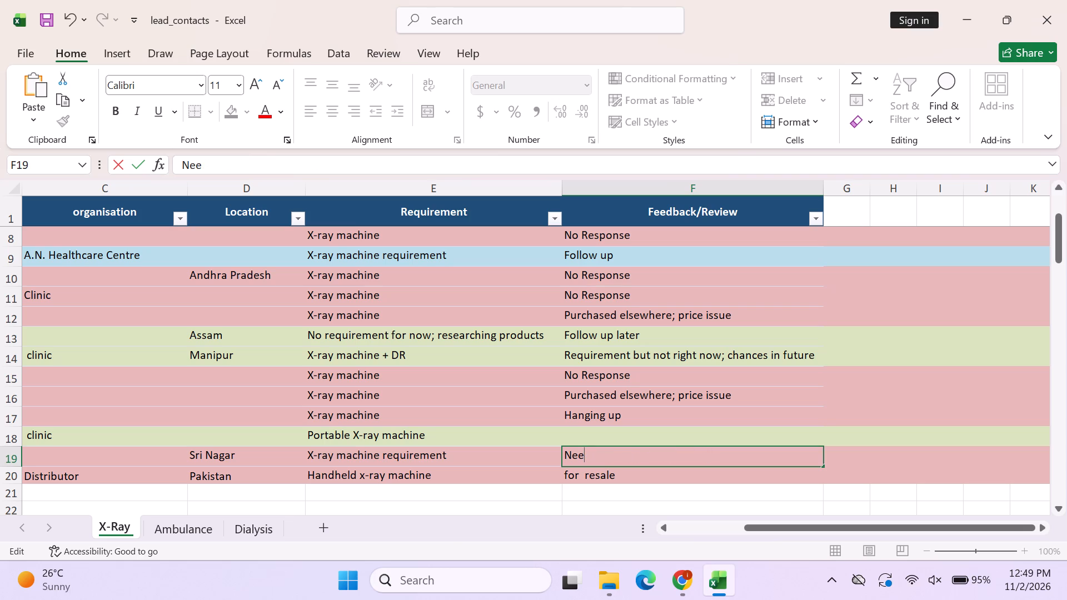
{"action": "type", "text": "ds after sales"}
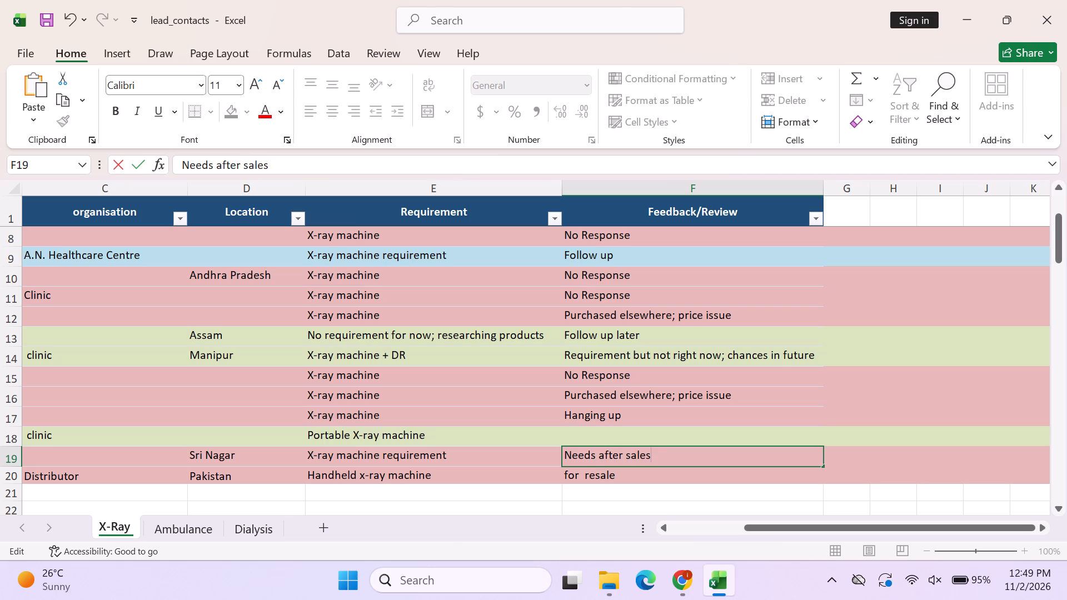
{"action": "left_click", "coordinate": [630, 500]}
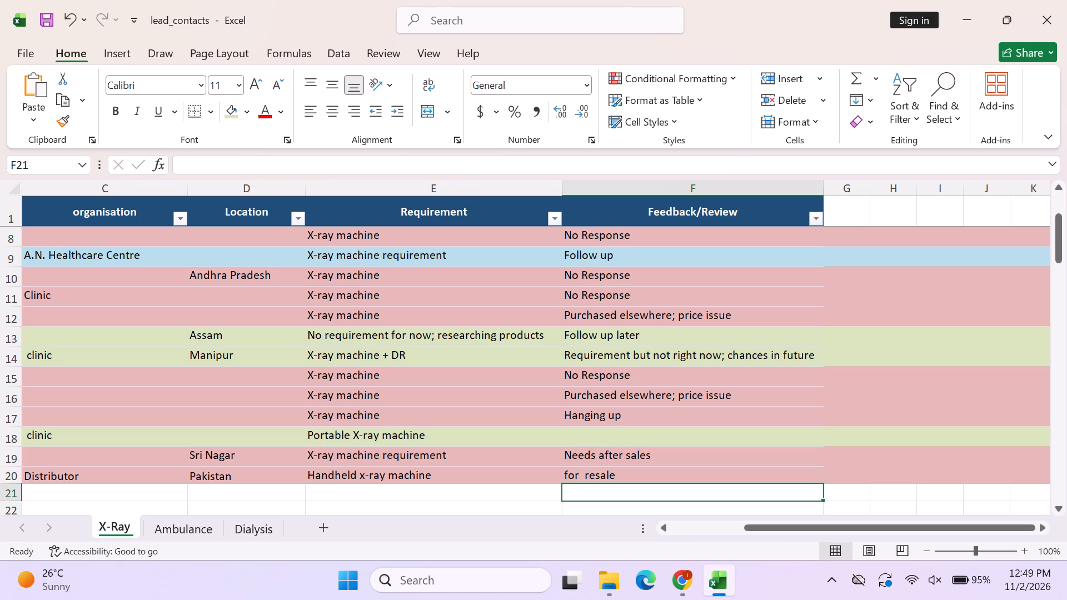
{"action": "double_click", "coordinate": [664, 463]}
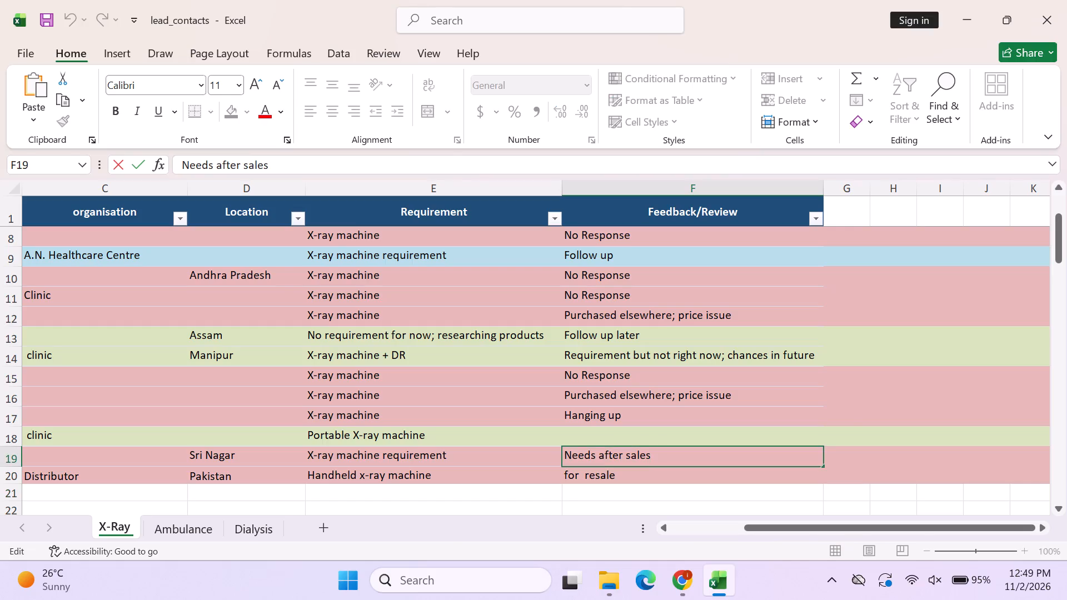
{"action": "key", "text": "space"}
{"action": "type", "text": "service"}
{"action": "left_click", "coordinate": [448, 480]}
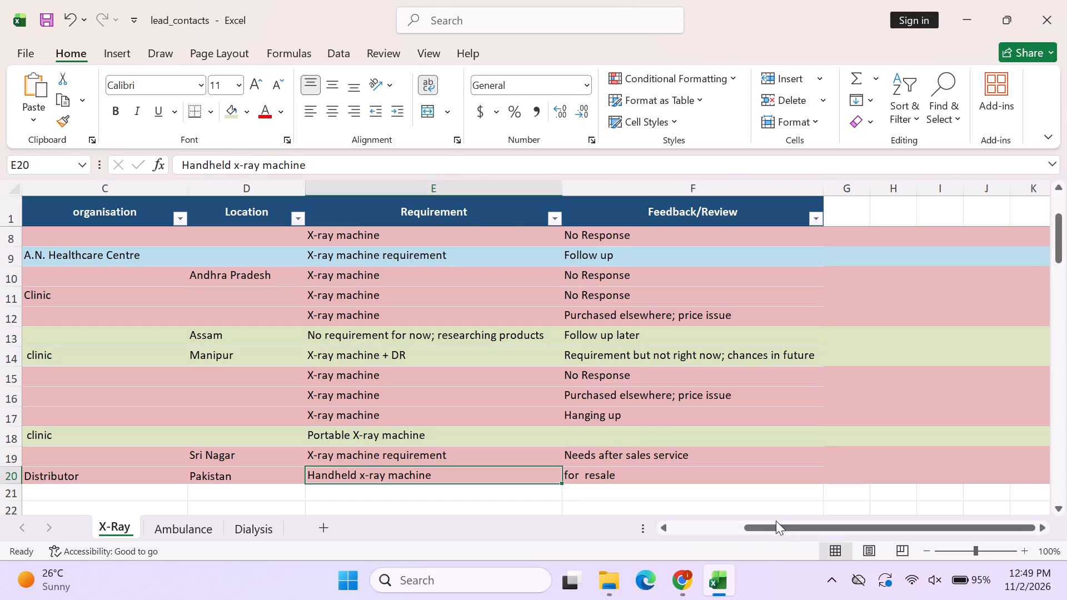
Fill the entire Sri Nagar lead row 19 with the same light aqua colour as the A.N. Healthcare Centre row.
{"action": "left_click_drag", "start_coordinate": [775, 523], "coordinate": [689, 538]}
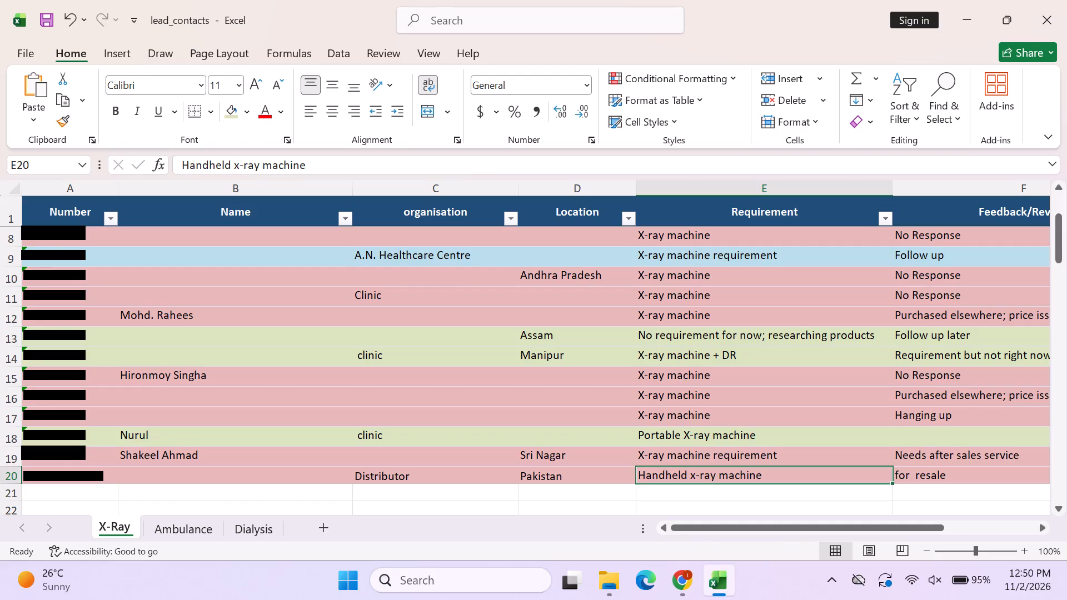
{"action": "left_click", "coordinate": [8, 461]}
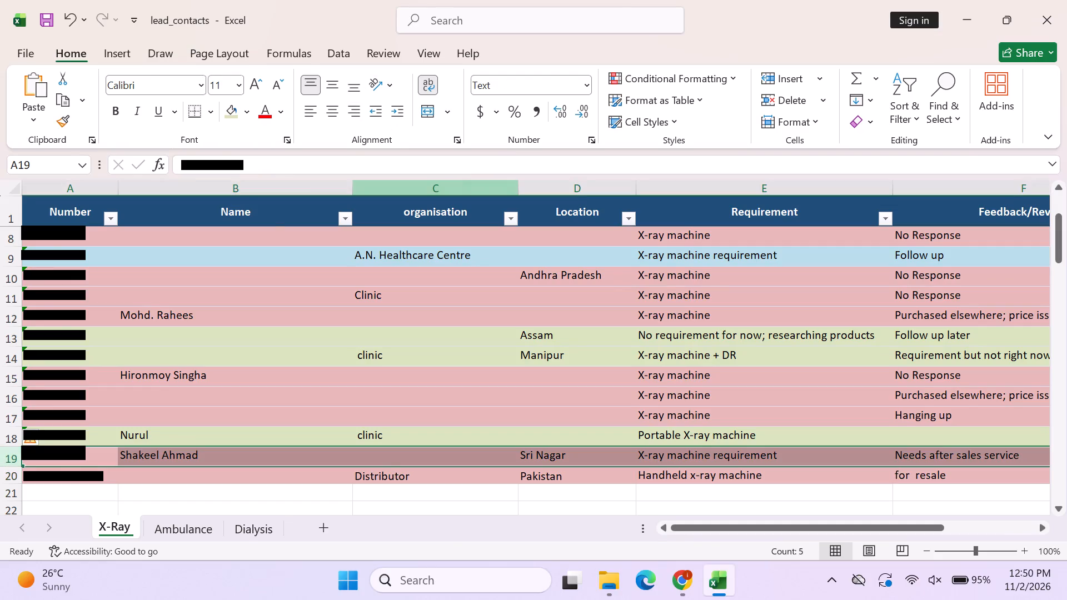
{"action": "left_click", "coordinate": [247, 110]}
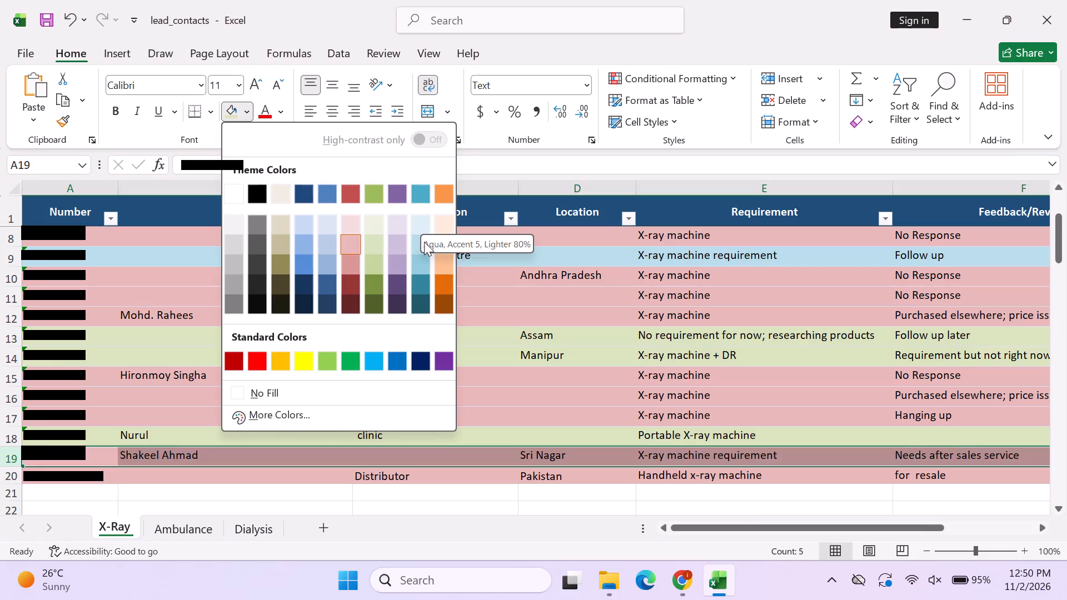
{"action": "left_click", "coordinate": [417, 242]}
{"action": "left_click", "coordinate": [476, 529]}
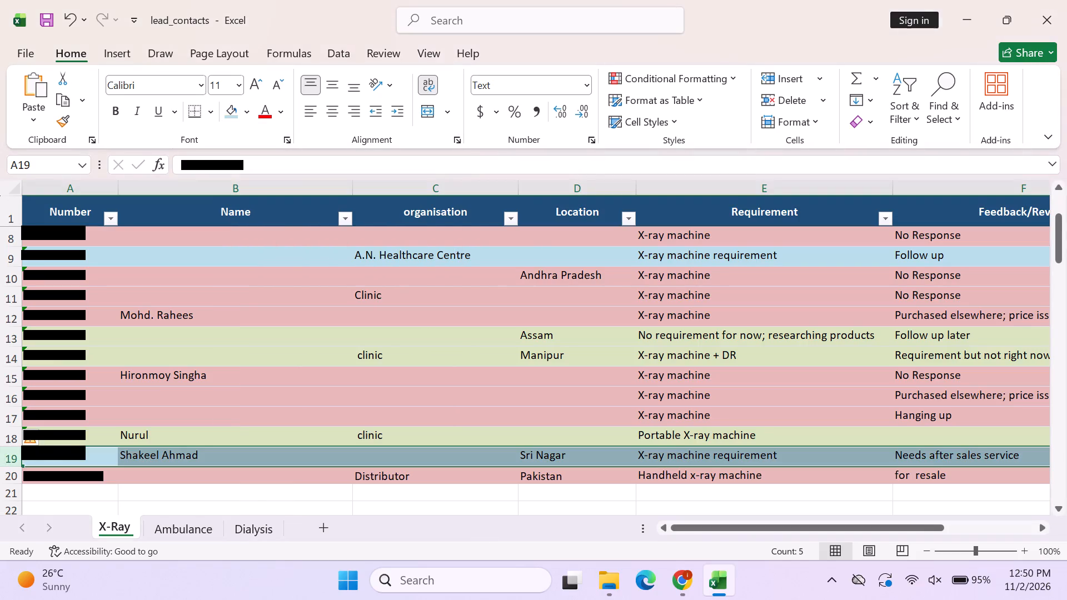
{"action": "left_click", "coordinate": [403, 371]}
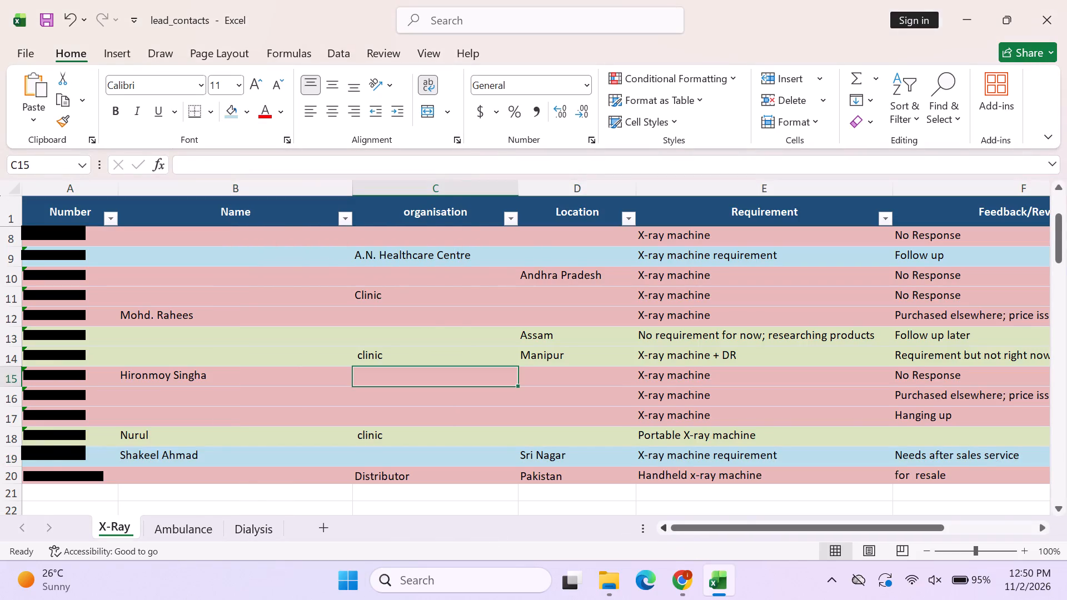
Review the lead entries and row colours on the X-Ray sheet, the Ambulance sheet and the Dialysis sheet.
{"action": "scroll", "coordinate": [495, 437], "scroll_direction": "up", "scroll_amount": 3}
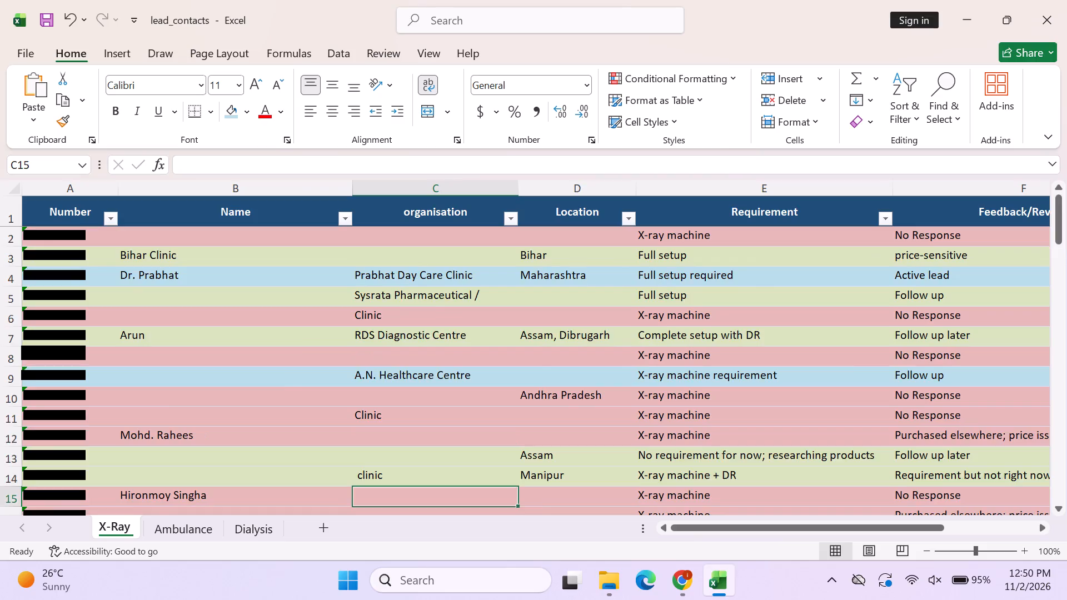
{"action": "scroll", "coordinate": [765, 503], "scroll_direction": "down", "scroll_amount": 2}
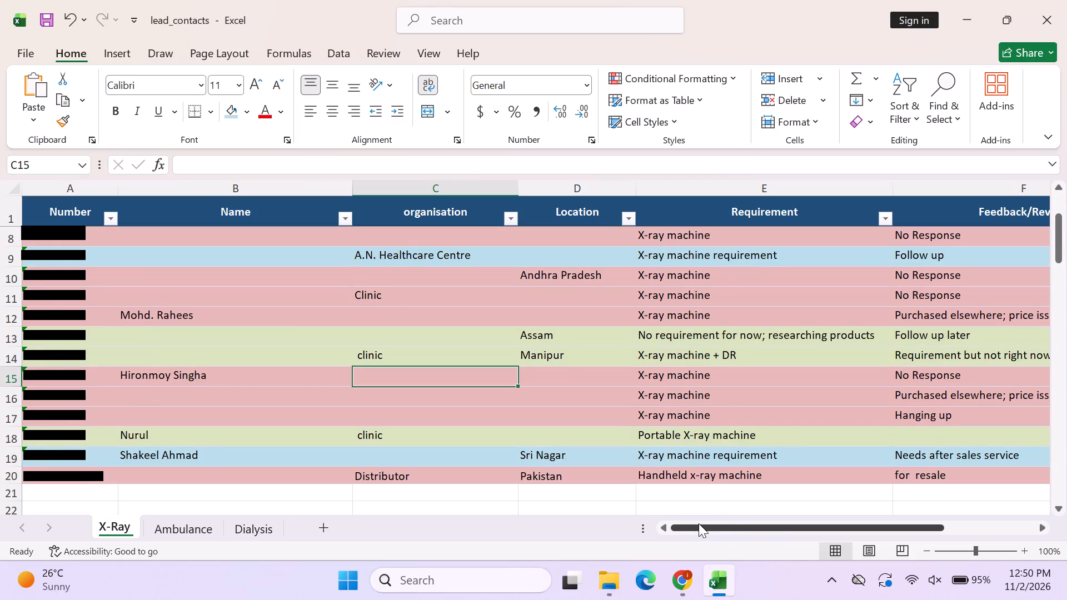
{"action": "left_click_drag", "start_coordinate": [698, 523], "coordinate": [612, 552]}
{"action": "scroll", "coordinate": [188, 394], "scroll_direction": "up", "scroll_amount": 7}
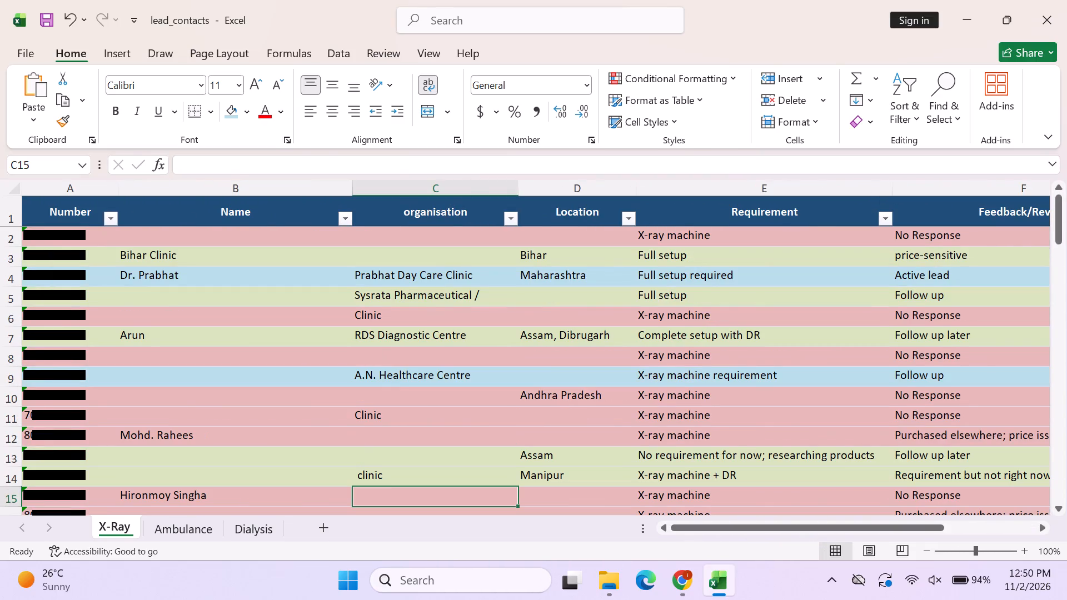
{"action": "scroll", "coordinate": [188, 394], "scroll_direction": "up", "scroll_amount": 2}
{"action": "scroll", "coordinate": [188, 394], "scroll_direction": "down", "scroll_amount": 5}
{"action": "scroll", "coordinate": [236, 442], "scroll_direction": "up", "scroll_amount": 9}
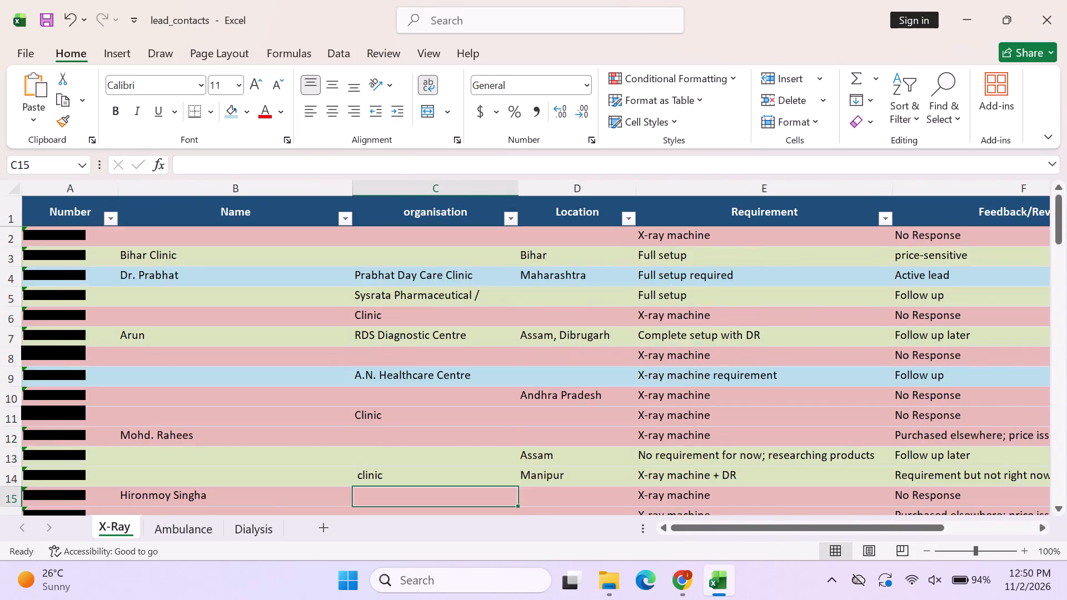
{"action": "scroll", "coordinate": [236, 442], "scroll_direction": "up", "scroll_amount": 3}
{"action": "left_click", "coordinate": [202, 533]}
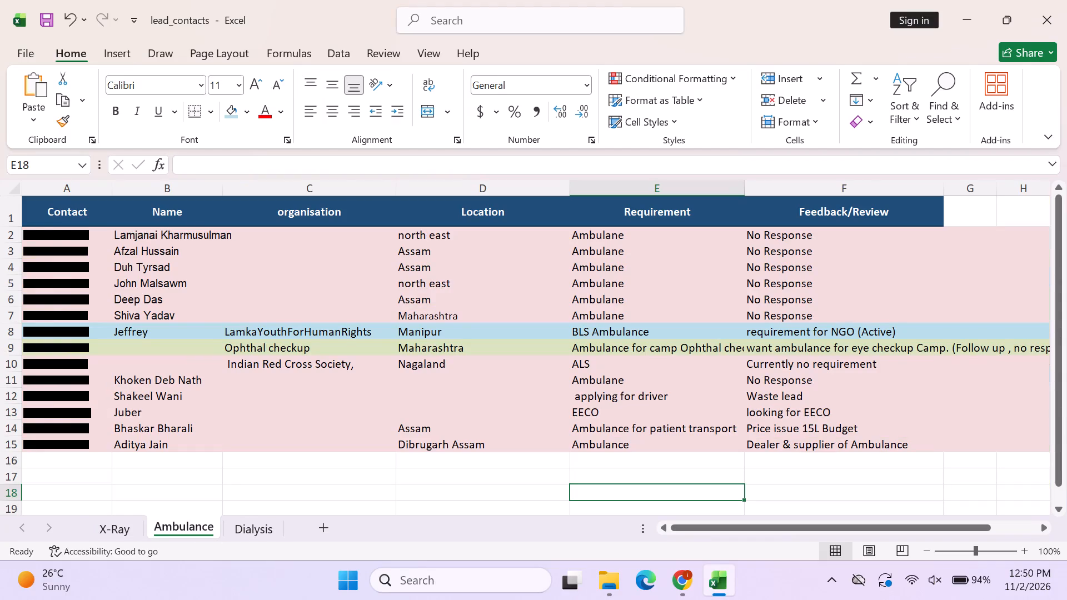
{"action": "scroll", "coordinate": [134, 409], "scroll_direction": "up", "scroll_amount": 3}
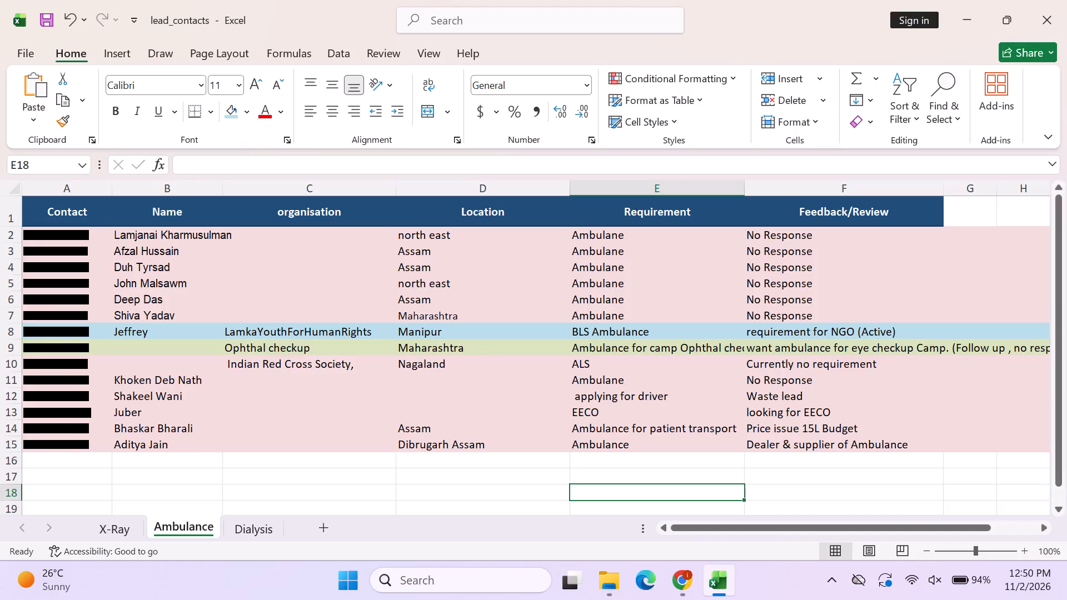
{"action": "left_click", "coordinate": [240, 529]}
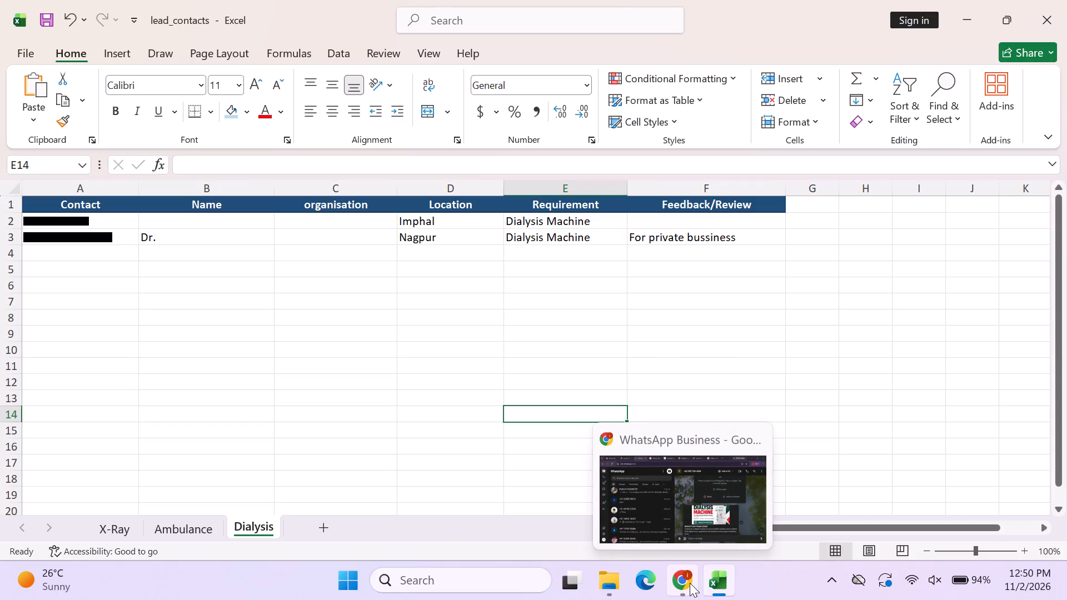
Enter "No Response" as the feedback/review for the Imphal lead in row 2 of the Dialysis sheet.
{"action": "left_click", "coordinate": [650, 224]}
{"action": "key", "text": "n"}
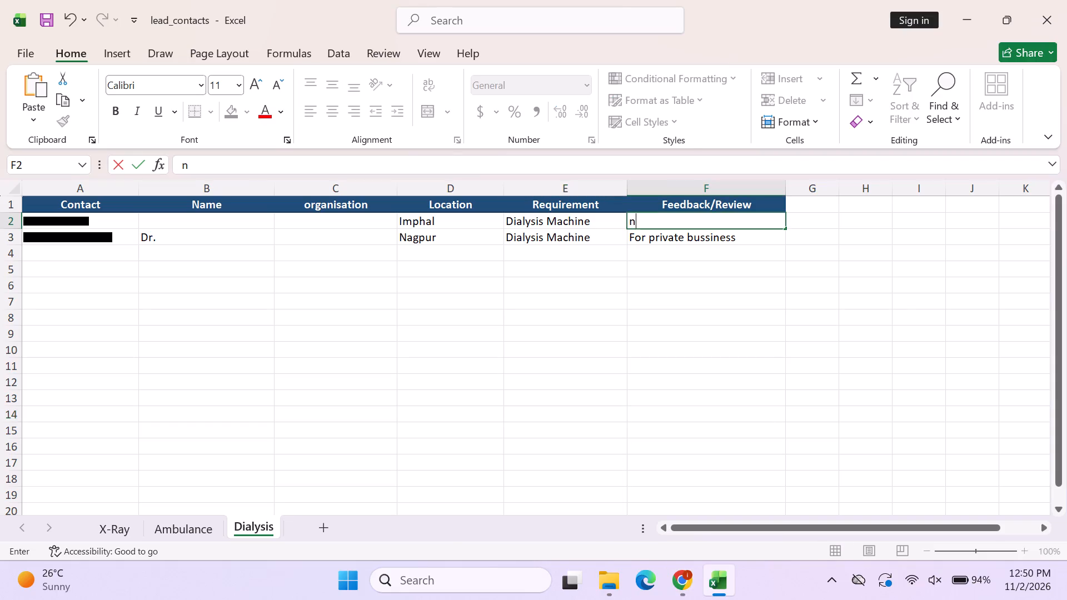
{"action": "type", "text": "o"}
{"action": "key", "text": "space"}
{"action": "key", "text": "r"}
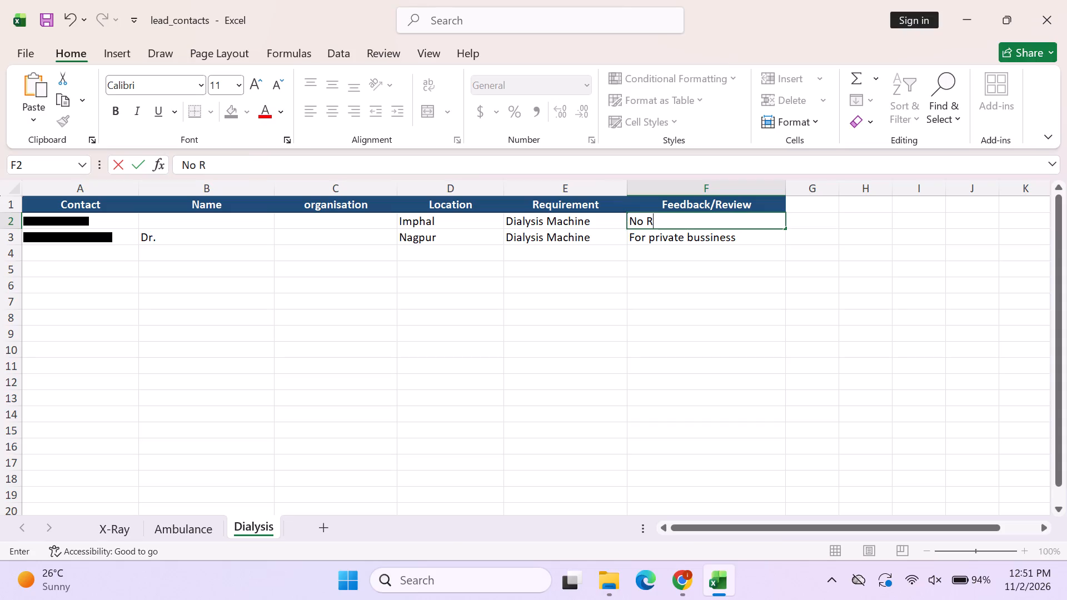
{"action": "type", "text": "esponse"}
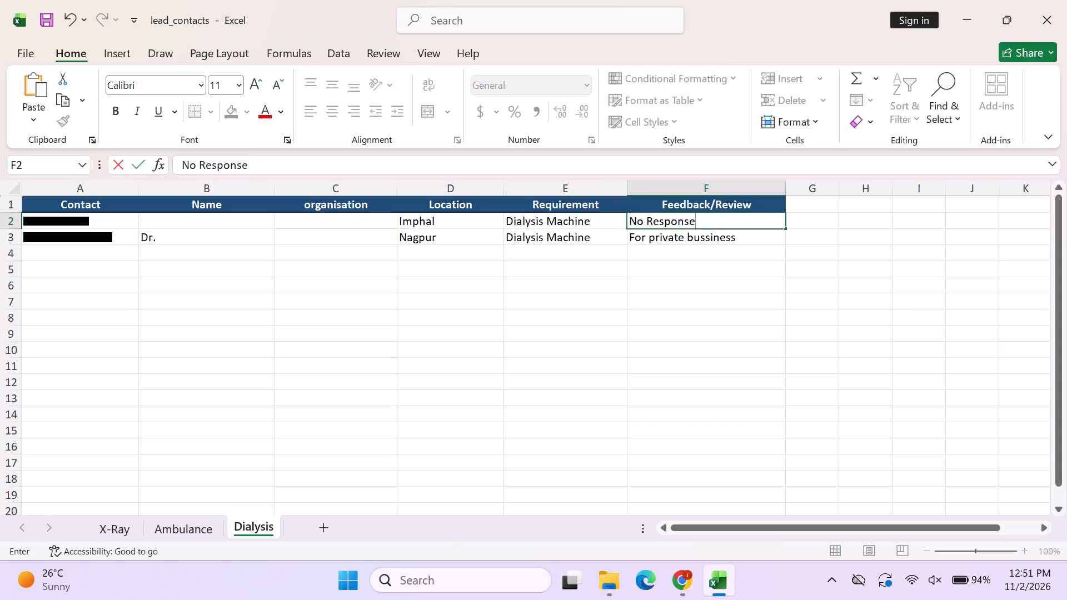
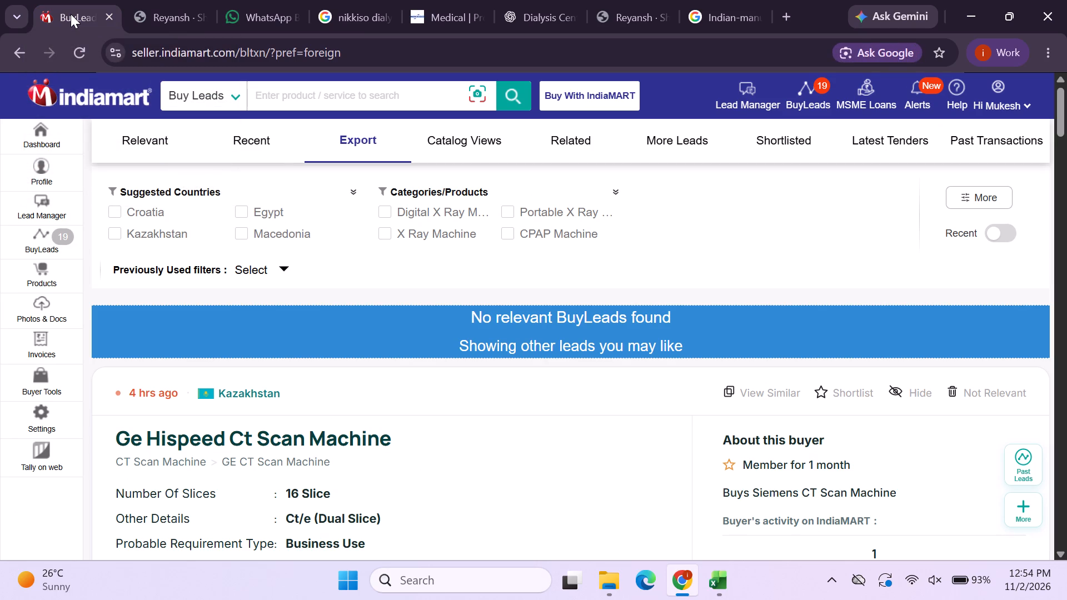
Switch to the IndiaMART seller site and look over the Relevant and Recent BuyLeads listings.
{"action": "left_click", "coordinate": [393, 289]}
{"action": "left_click", "coordinate": [78, 95]}
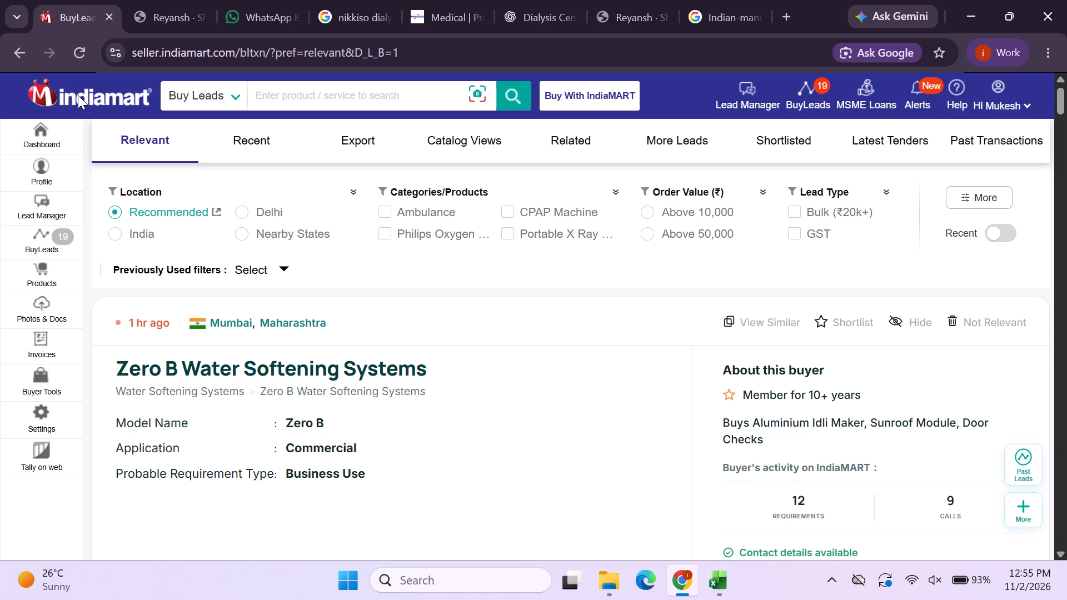
{"action": "left_click", "coordinate": [266, 147]}
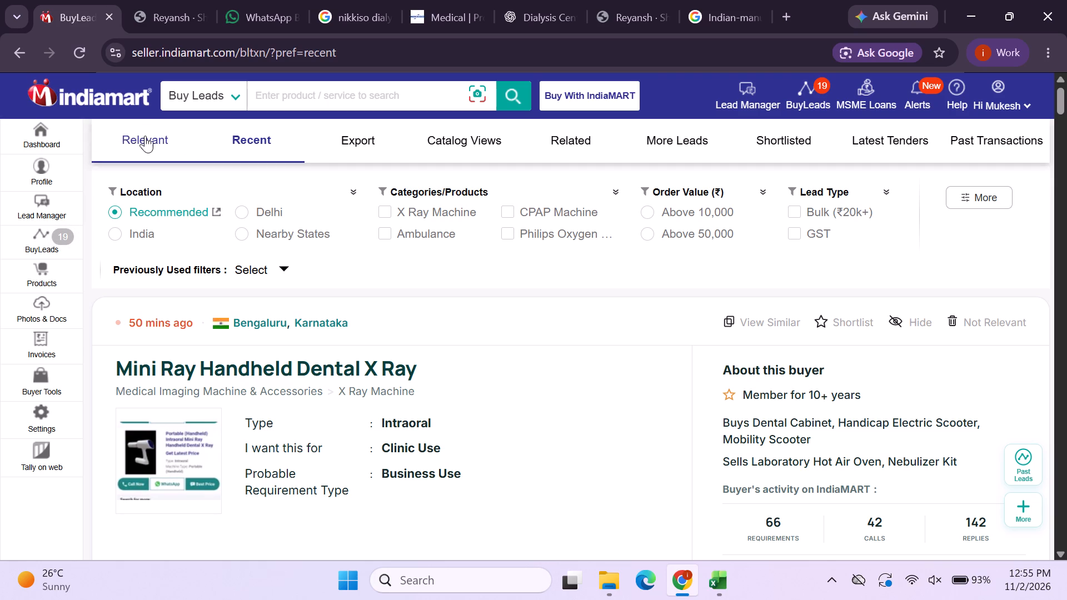
{"action": "left_click", "coordinate": [146, 138]}
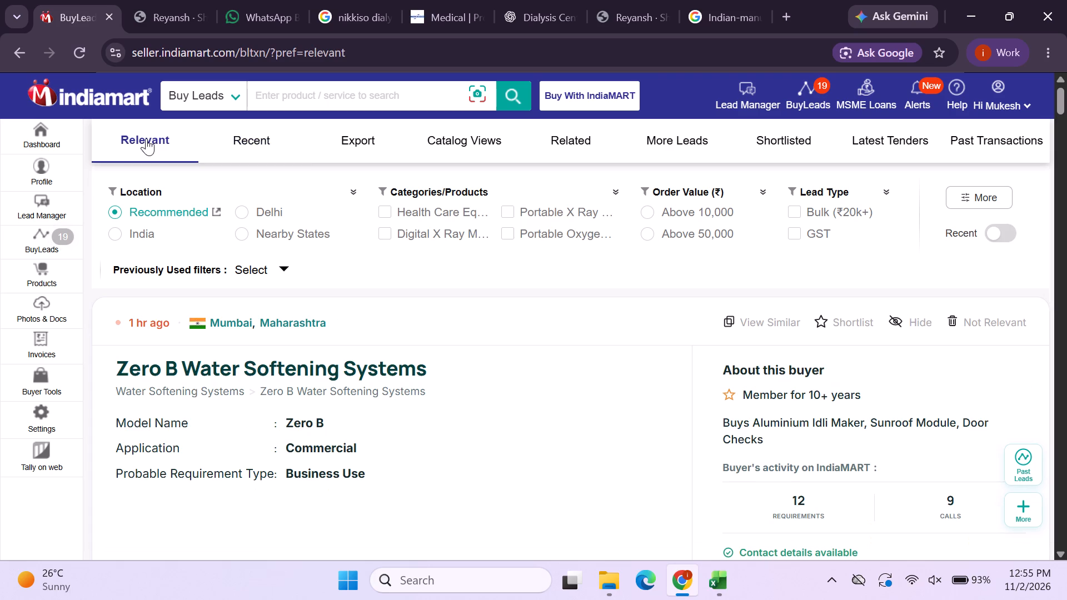